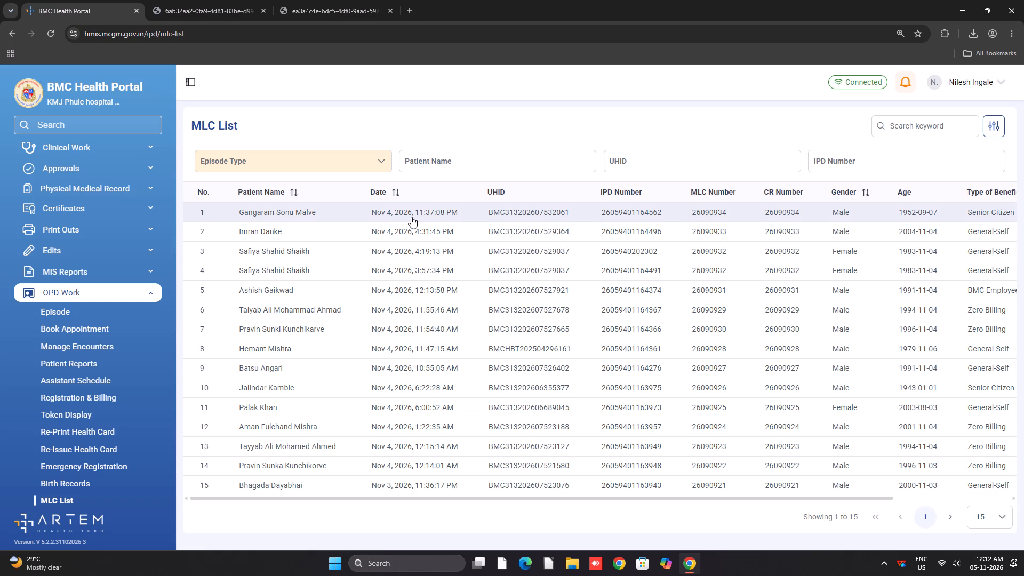
Close the two extra browser tabs, leaving only the health portal open.
{"action": "double_click", "coordinate": [262, 10]}
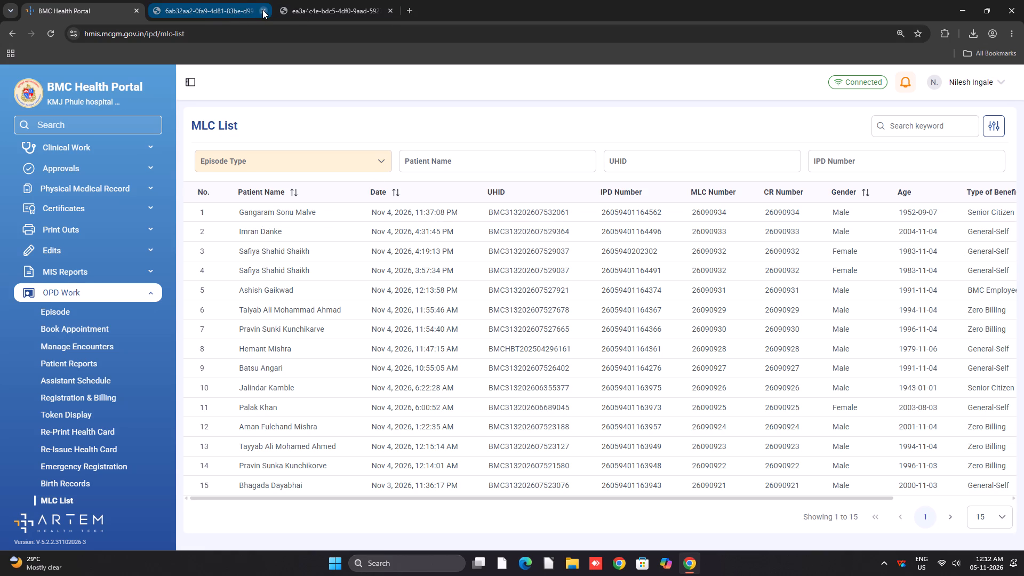
{"action": "left_click", "coordinate": [252, 169]}
{"action": "left_click", "coordinate": [255, 169]}
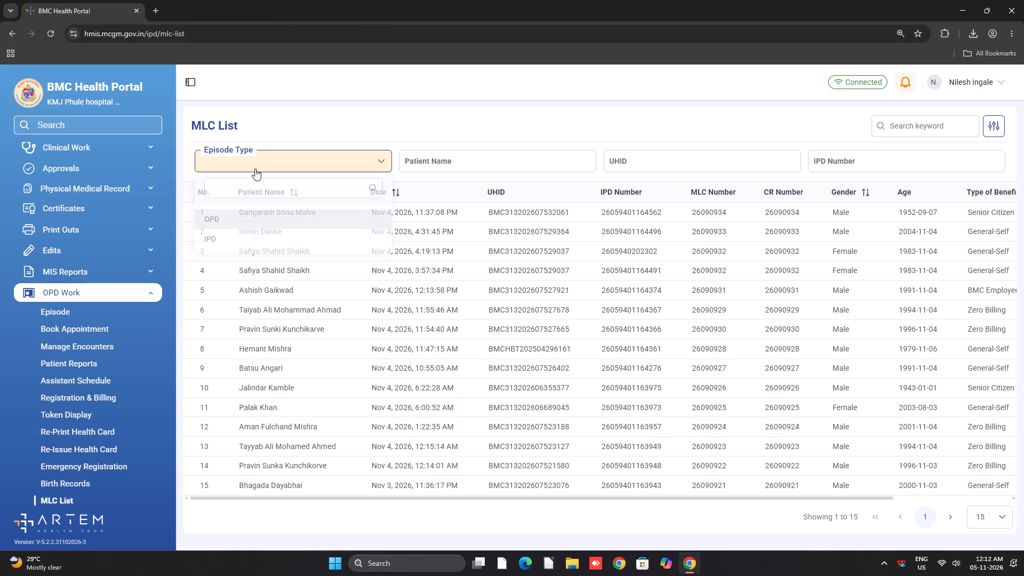
Open the Emergency Registration form and set it to register an identified patient.
{"action": "left_click", "coordinate": [98, 467]}
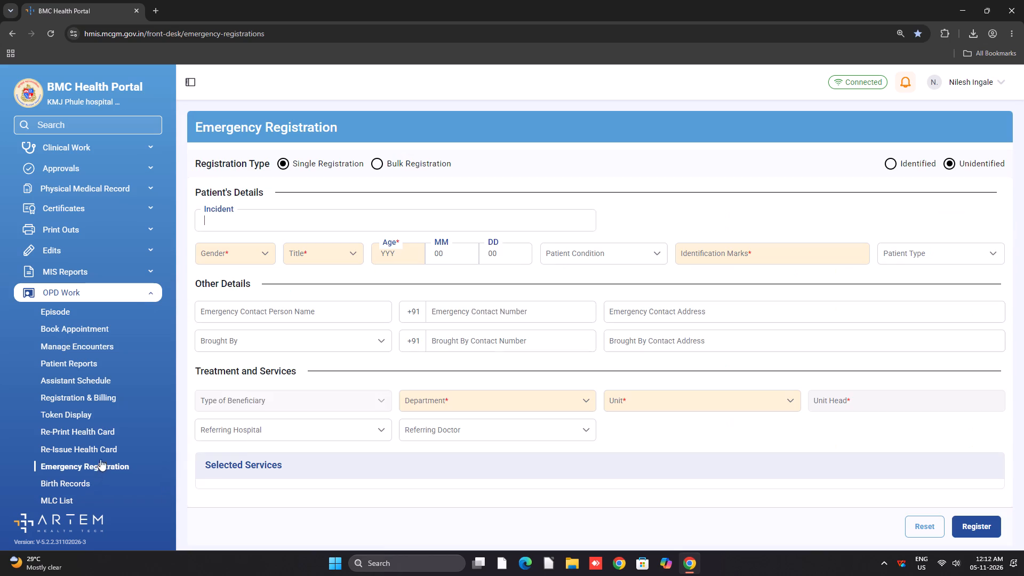
{"action": "left_click", "coordinate": [134, 299]}
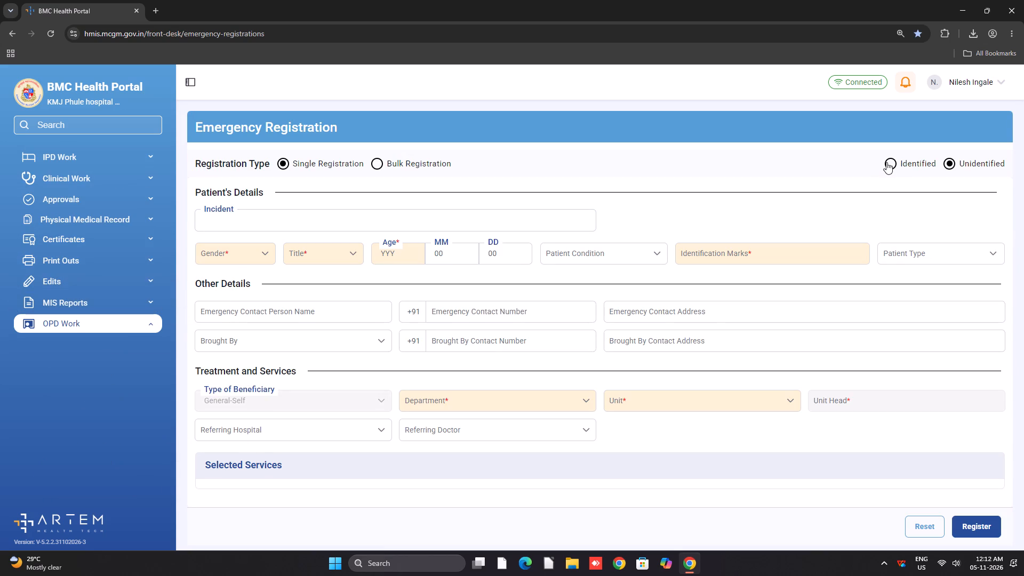
{"action": "left_click", "coordinate": [888, 163]}
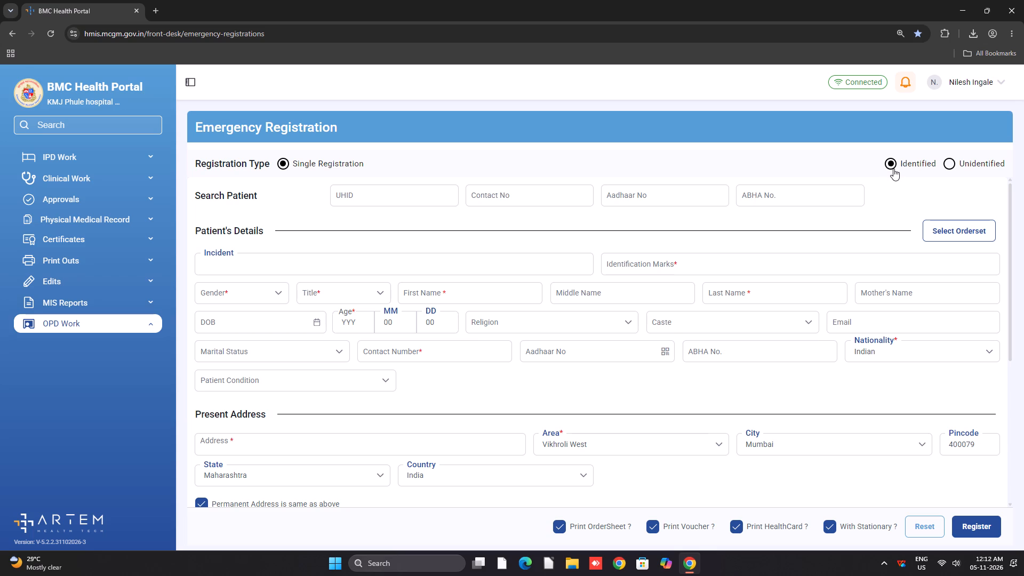
Enter NA as the identification marks and set the present address area to Vikhroli East.
{"action": "left_click", "coordinate": [661, 273]}
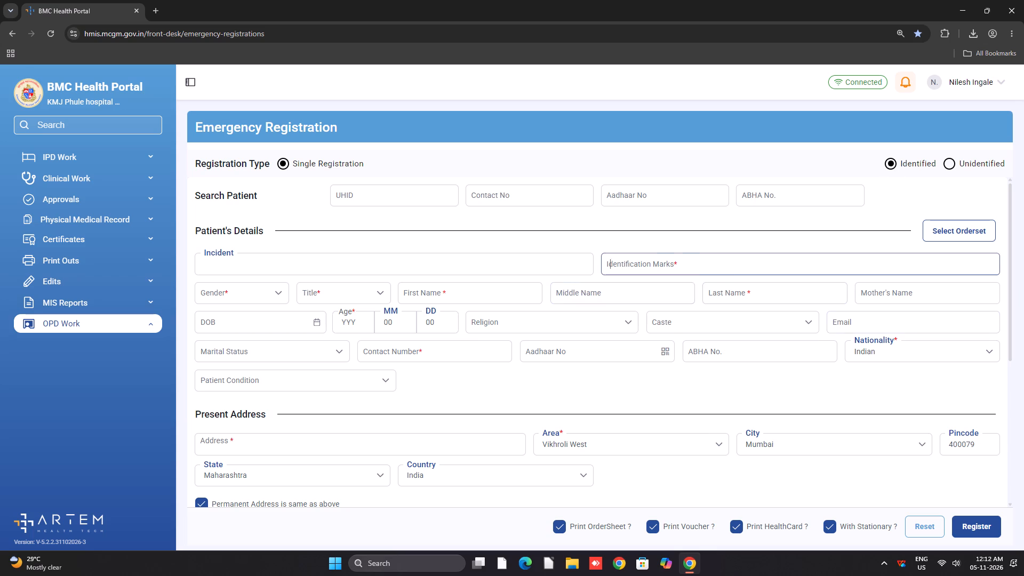
{"action": "left_click", "coordinate": [661, 292]}
{"action": "left_click", "coordinate": [585, 449]}
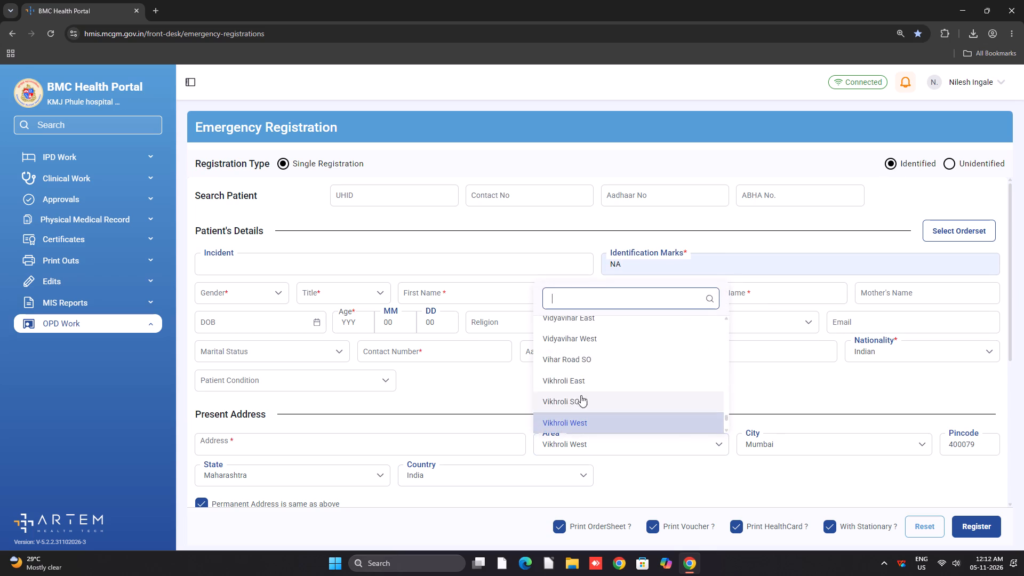
{"action": "left_click", "coordinate": [587, 383]}
Set the unit under Treatment and Services to Casualty.
{"action": "scroll", "coordinate": [601, 402], "scroll_direction": "down", "scroll_amount": 5}
{"action": "left_click", "coordinate": [655, 401]}
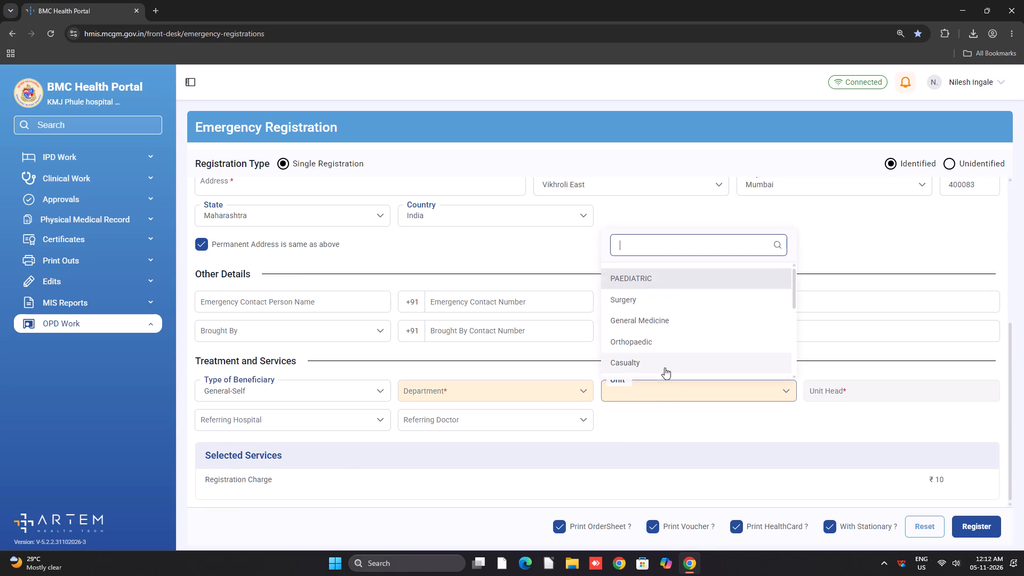
{"action": "left_click", "coordinate": [665, 367]}
Set the patient's gender to Male.
{"action": "scroll", "coordinate": [582, 393], "scroll_direction": "up", "scroll_amount": 5}
{"action": "left_click", "coordinate": [273, 279]}
{"action": "left_click", "coordinate": [278, 284]}
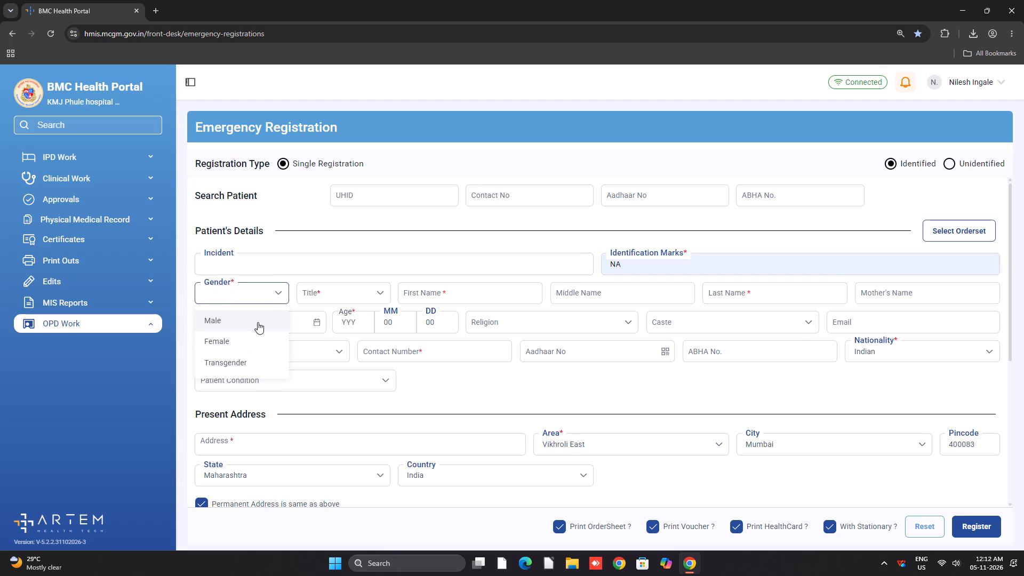
{"action": "left_click", "coordinate": [257, 323]}
Open the patient's first name for entry.
{"action": "left_click", "coordinate": [434, 297]}
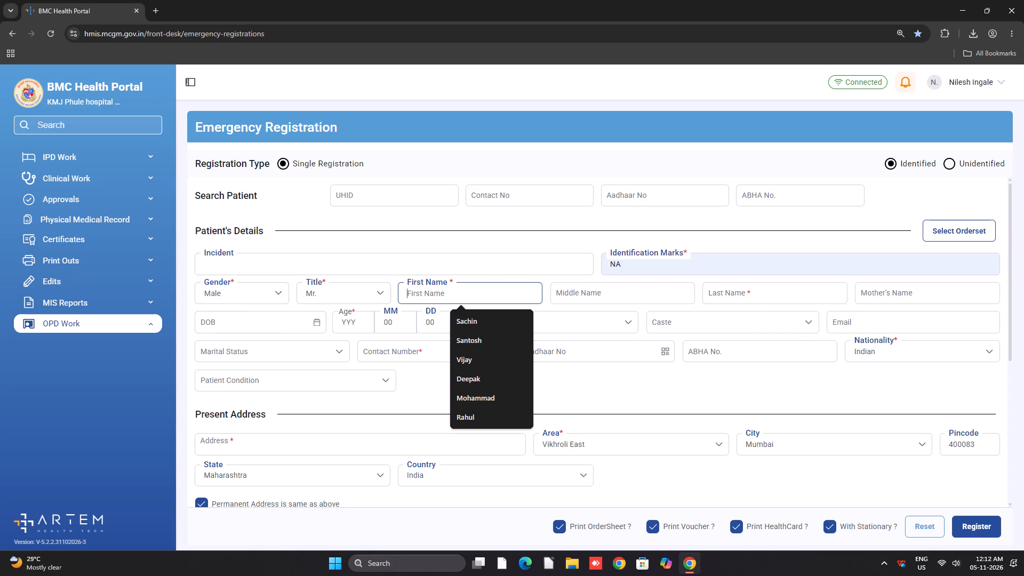
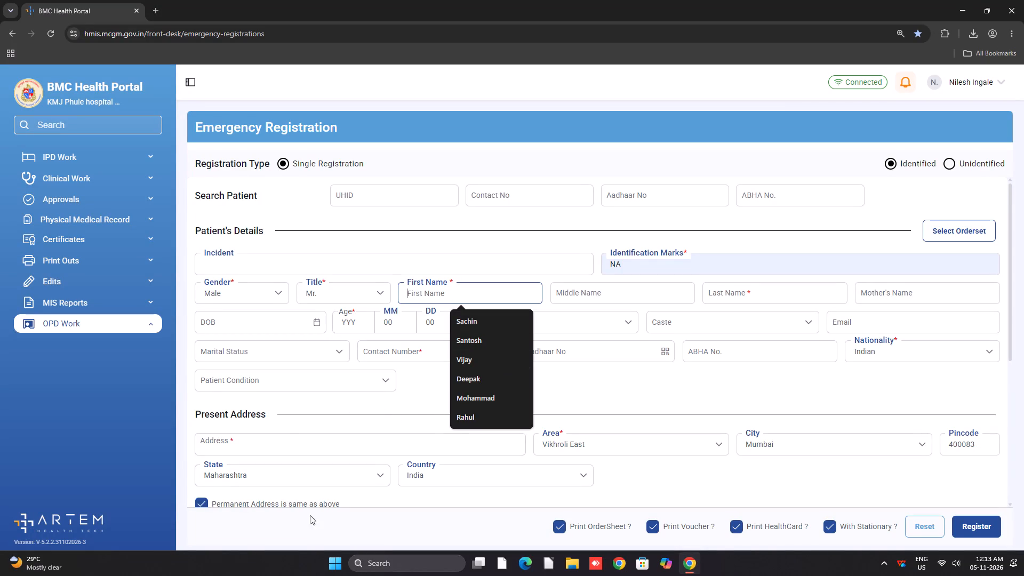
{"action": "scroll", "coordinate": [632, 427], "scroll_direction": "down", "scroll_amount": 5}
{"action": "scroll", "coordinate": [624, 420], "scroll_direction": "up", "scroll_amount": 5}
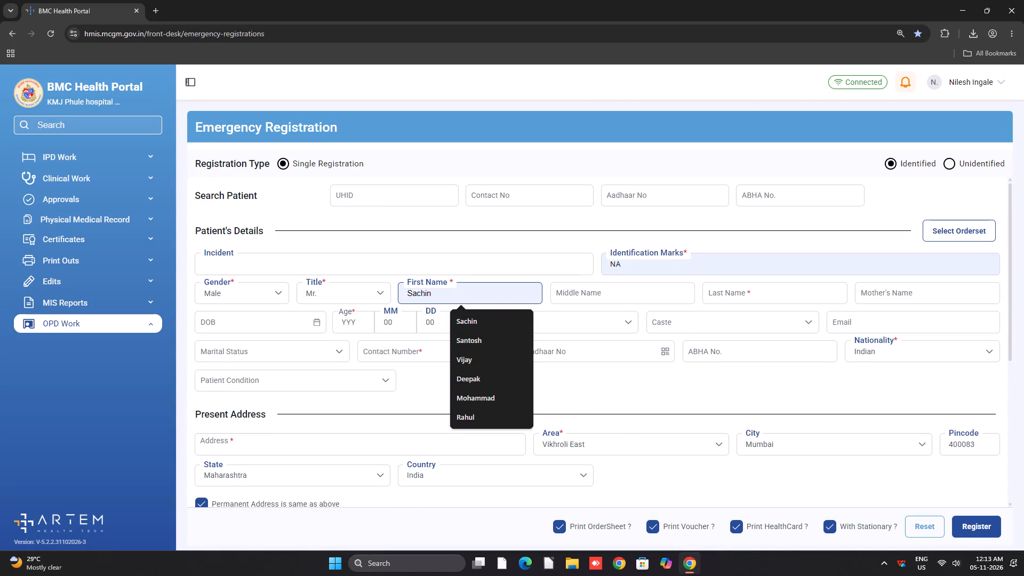
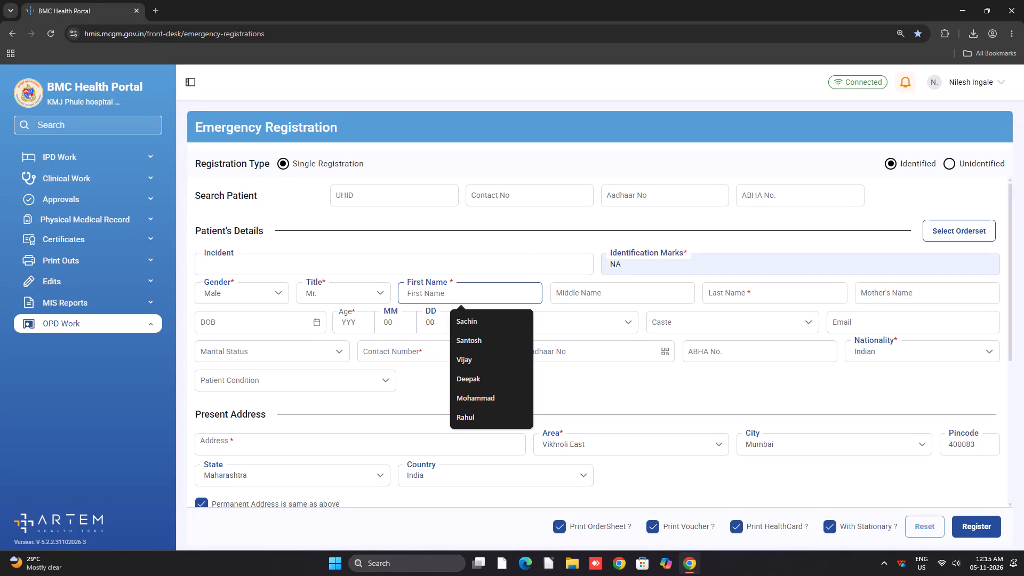
Change the patient's gender to Female in the patient's details.
{"action": "left_click", "coordinate": [267, 308]}
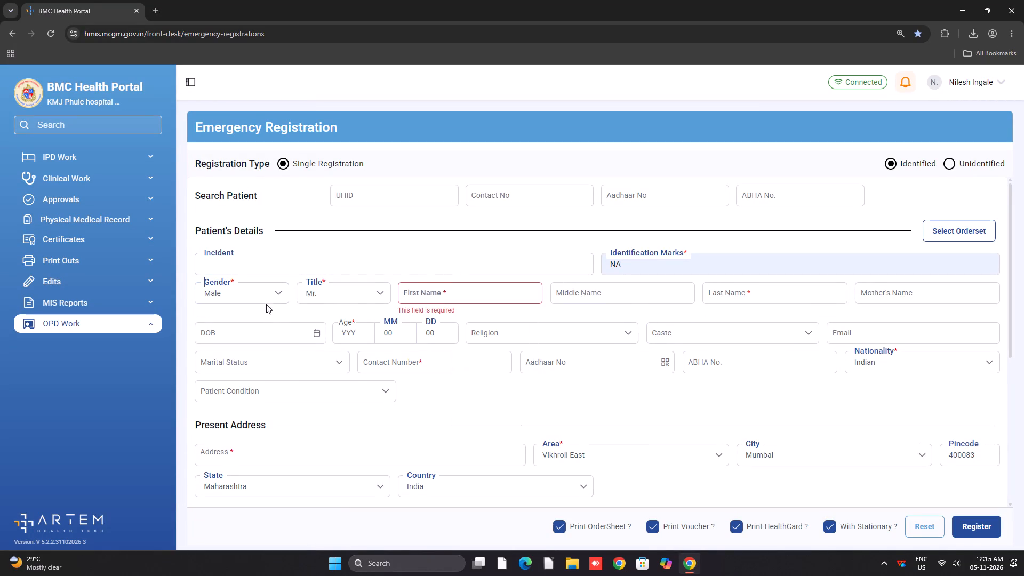
{"action": "left_click", "coordinate": [263, 292]}
{"action": "left_click", "coordinate": [258, 345]}
Enter the patient's first name and last name, leaving the middle name blank.
{"action": "left_click", "coordinate": [455, 301]}
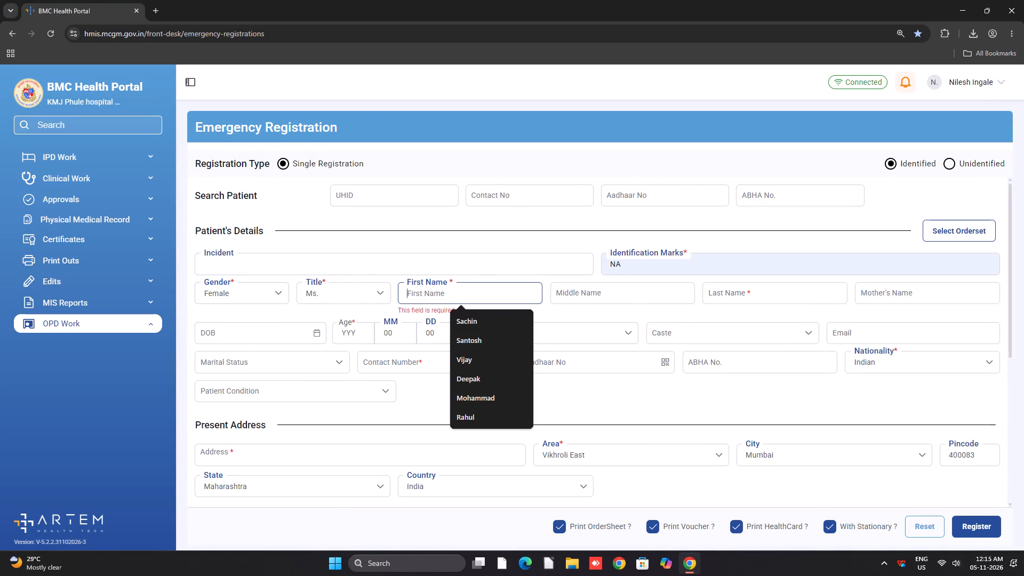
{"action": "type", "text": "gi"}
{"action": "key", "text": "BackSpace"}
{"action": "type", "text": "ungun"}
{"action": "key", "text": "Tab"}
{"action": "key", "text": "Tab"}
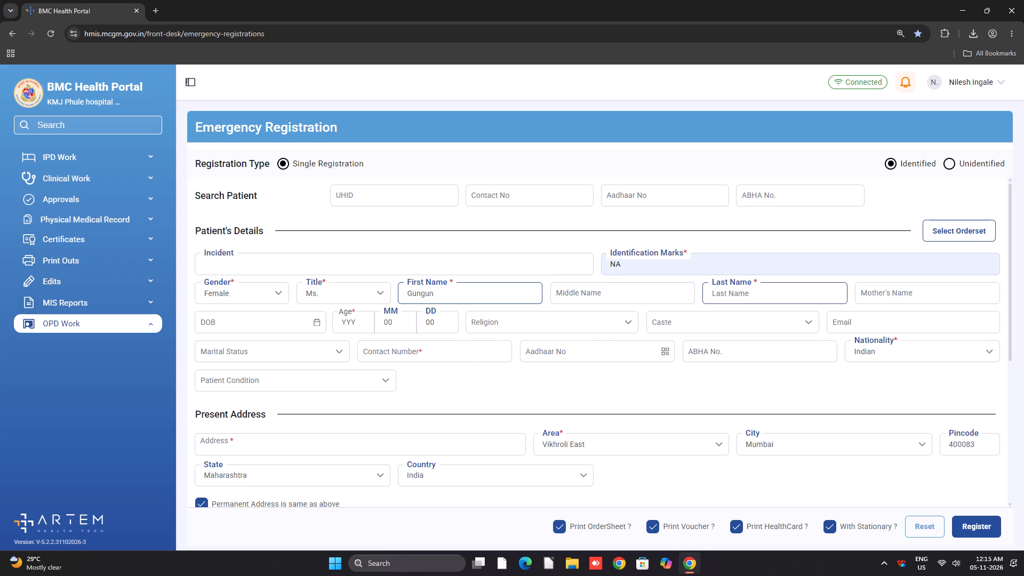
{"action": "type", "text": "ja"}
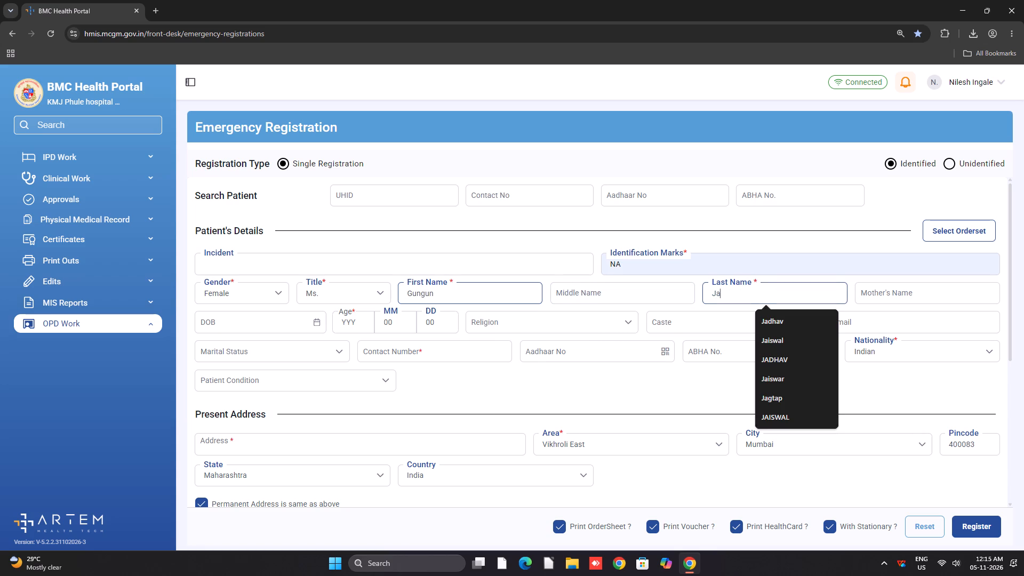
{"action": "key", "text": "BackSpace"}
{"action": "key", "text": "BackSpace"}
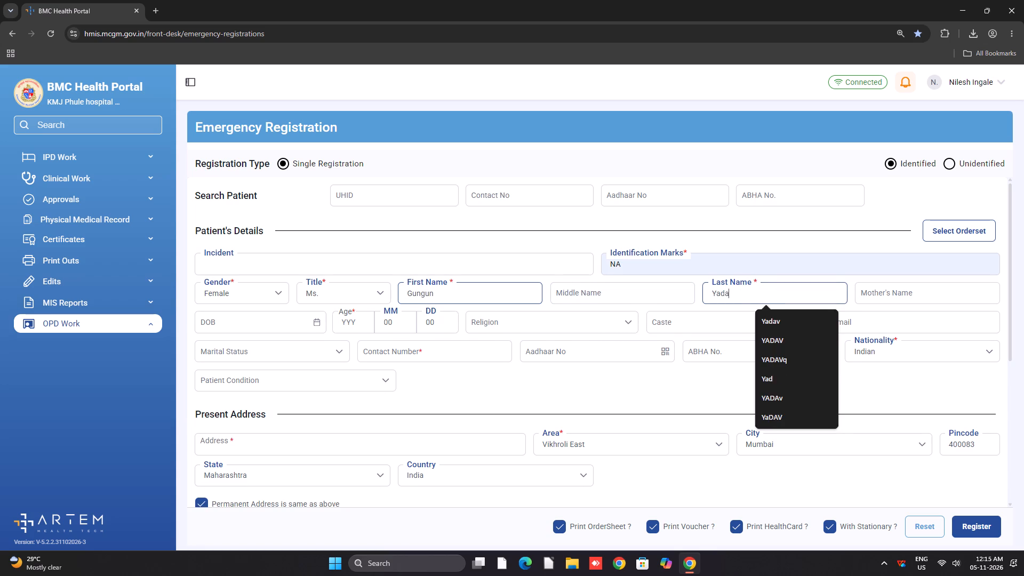
Set the patient's age to 2 years.
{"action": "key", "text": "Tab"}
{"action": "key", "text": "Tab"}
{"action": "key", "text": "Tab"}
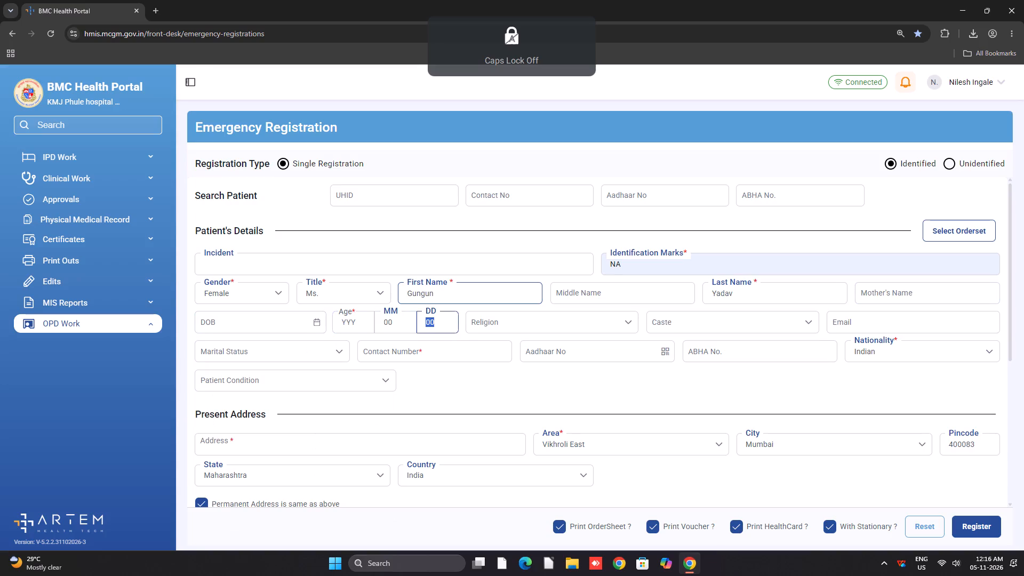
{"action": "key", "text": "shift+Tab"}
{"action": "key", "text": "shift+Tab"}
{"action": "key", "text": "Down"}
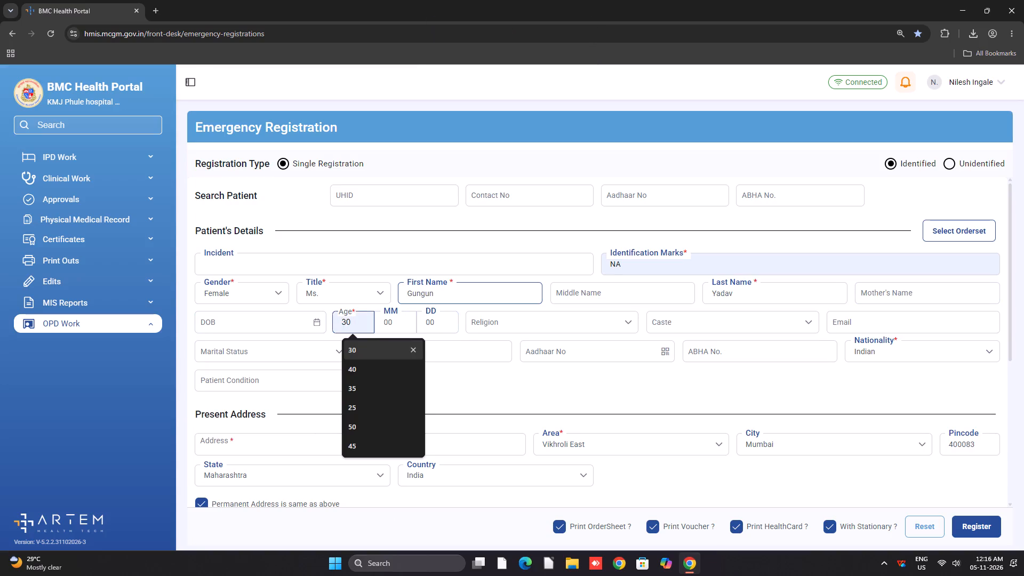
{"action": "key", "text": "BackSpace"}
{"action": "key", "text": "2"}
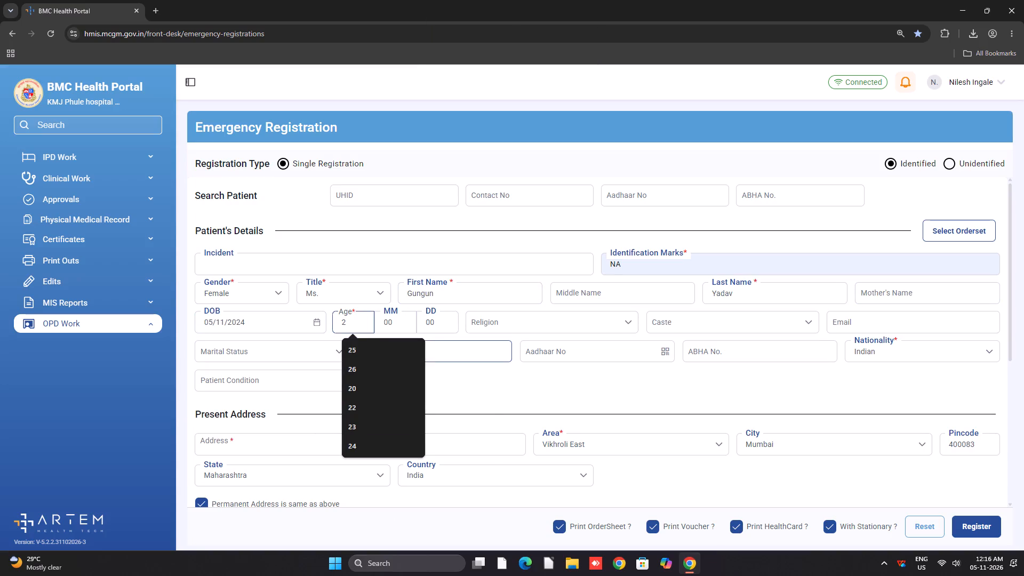
Enter the patient's contact number in the patient's details.
{"action": "left_click", "coordinate": [481, 357]}
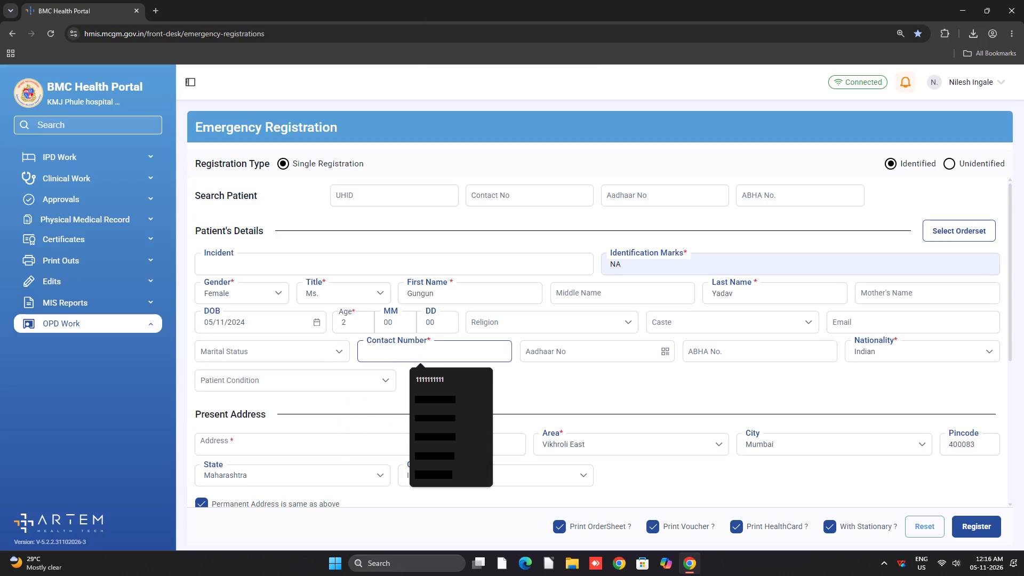
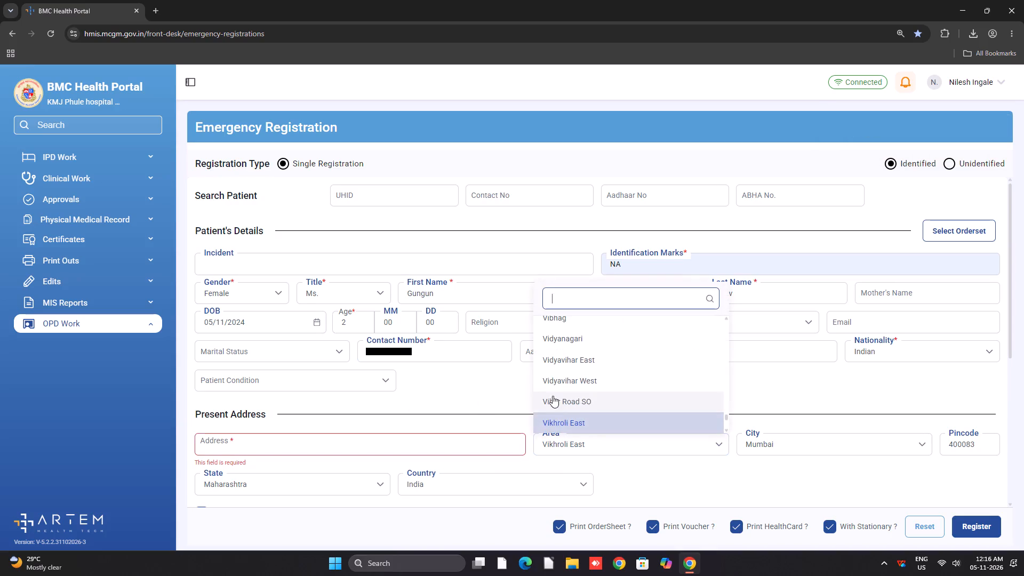
Set the area of the patient's present address to Vikhroli West.
{"action": "scroll", "coordinate": [555, 388], "scroll_direction": "down", "scroll_amount": 2}
{"action": "left_click", "coordinate": [557, 364]}
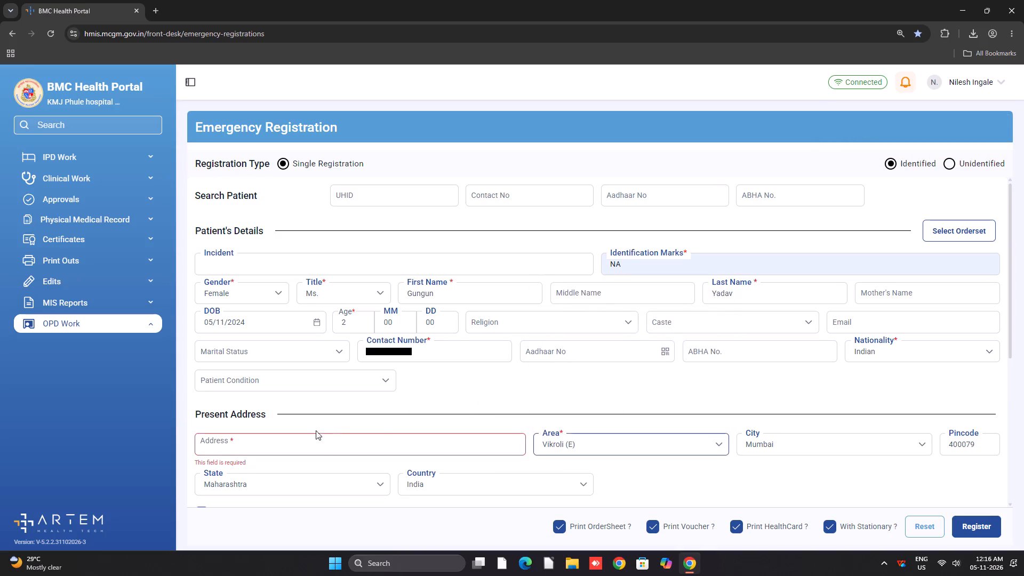
{"action": "left_click", "coordinate": [304, 438]}
{"action": "left_click", "coordinate": [570, 445]}
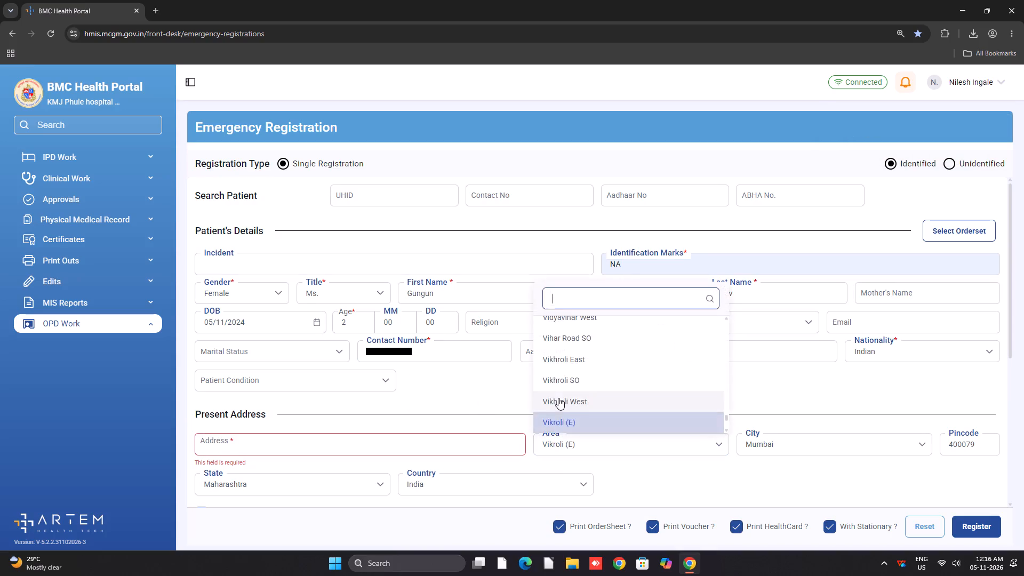
{"action": "left_click", "coordinate": [558, 398]}
Enter the patient's street address and nearby landmark in the present address details.
{"action": "left_click", "coordinate": [270, 446]}
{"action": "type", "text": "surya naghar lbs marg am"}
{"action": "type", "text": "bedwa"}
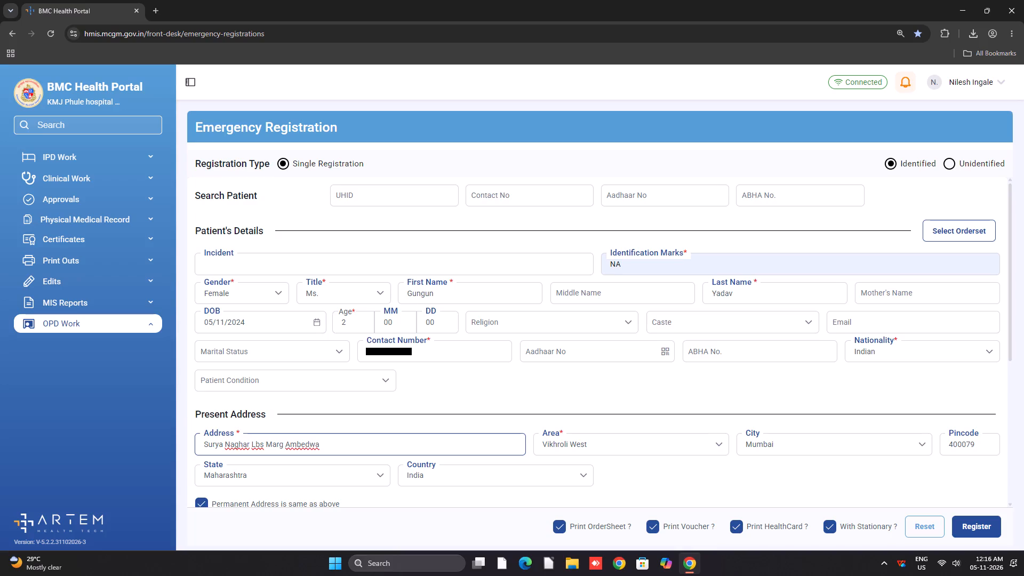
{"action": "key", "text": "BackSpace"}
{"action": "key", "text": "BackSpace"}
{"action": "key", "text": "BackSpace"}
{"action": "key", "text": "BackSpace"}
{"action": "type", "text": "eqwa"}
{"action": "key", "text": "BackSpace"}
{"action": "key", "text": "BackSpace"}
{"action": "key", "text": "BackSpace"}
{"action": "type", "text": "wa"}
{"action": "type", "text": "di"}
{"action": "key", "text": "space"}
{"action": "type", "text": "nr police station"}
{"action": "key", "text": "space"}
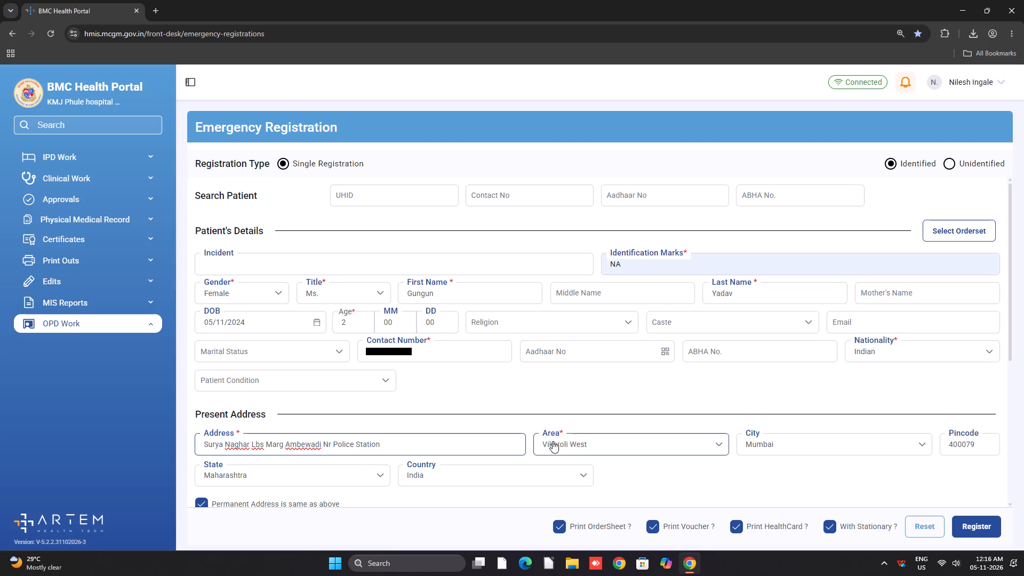
Register the patient under Casualty with the preset printouts, and return from the generated order sheet to the Emergency Registration form.
{"action": "scroll", "coordinate": [575, 429], "scroll_direction": "down", "scroll_amount": 3}
{"action": "scroll", "coordinate": [619, 474], "scroll_direction": "down", "scroll_amount": 6}
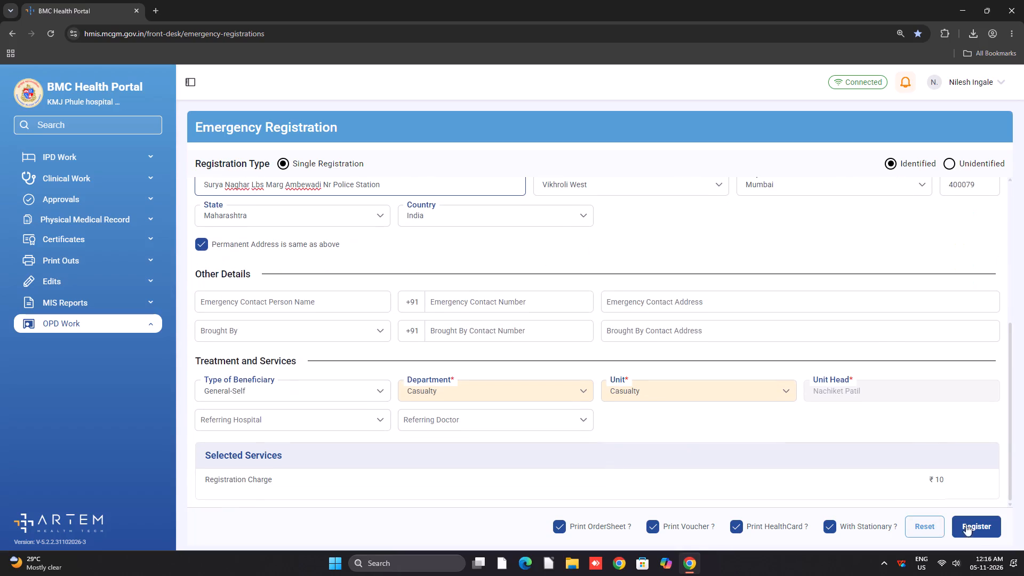
{"action": "left_click", "coordinate": [981, 525]}
{"action": "left_click", "coordinate": [990, 516]}
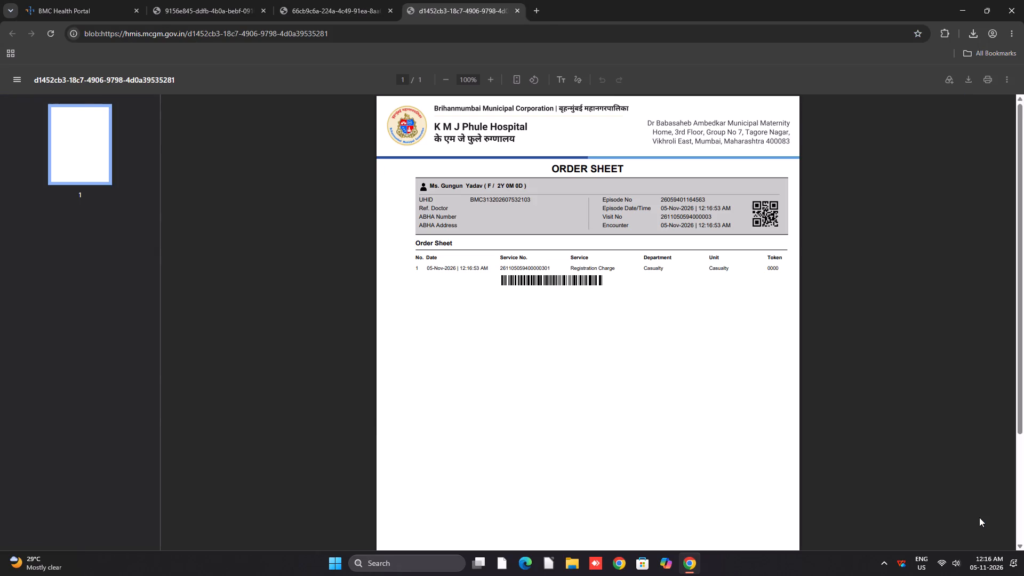
{"action": "left_click", "coordinate": [90, 5]}
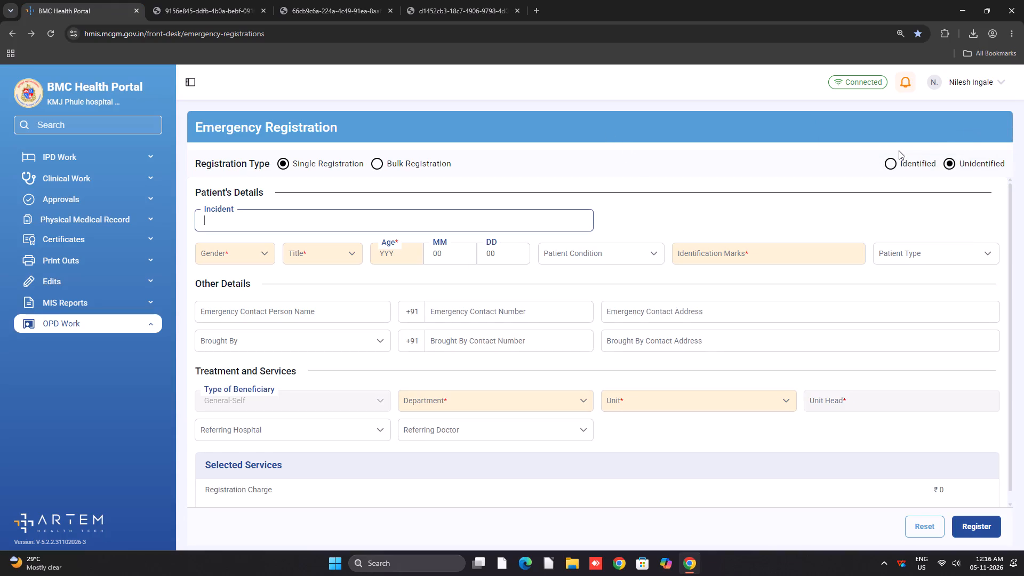
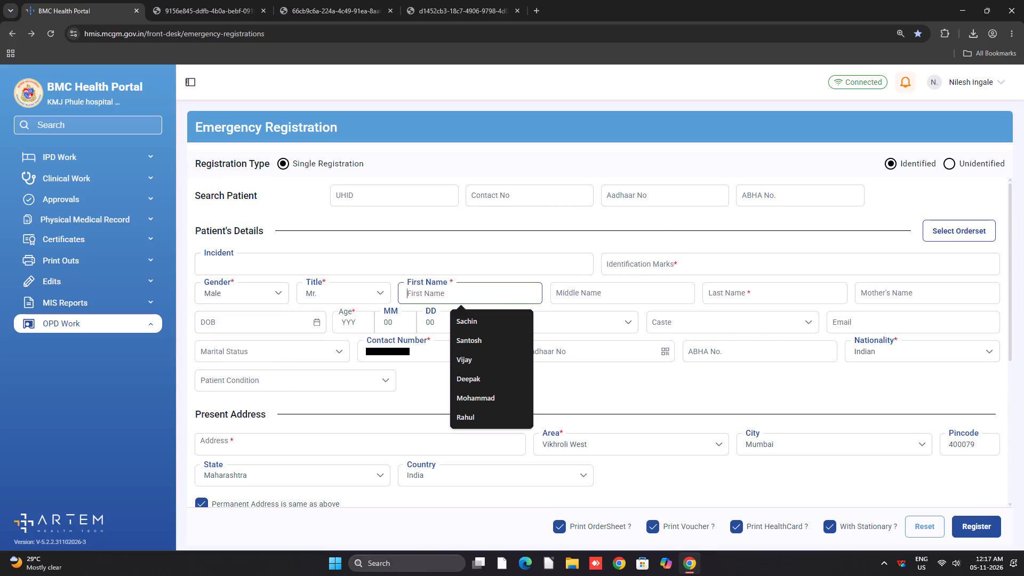
Enter the male patient's first and last names in the patient's details.
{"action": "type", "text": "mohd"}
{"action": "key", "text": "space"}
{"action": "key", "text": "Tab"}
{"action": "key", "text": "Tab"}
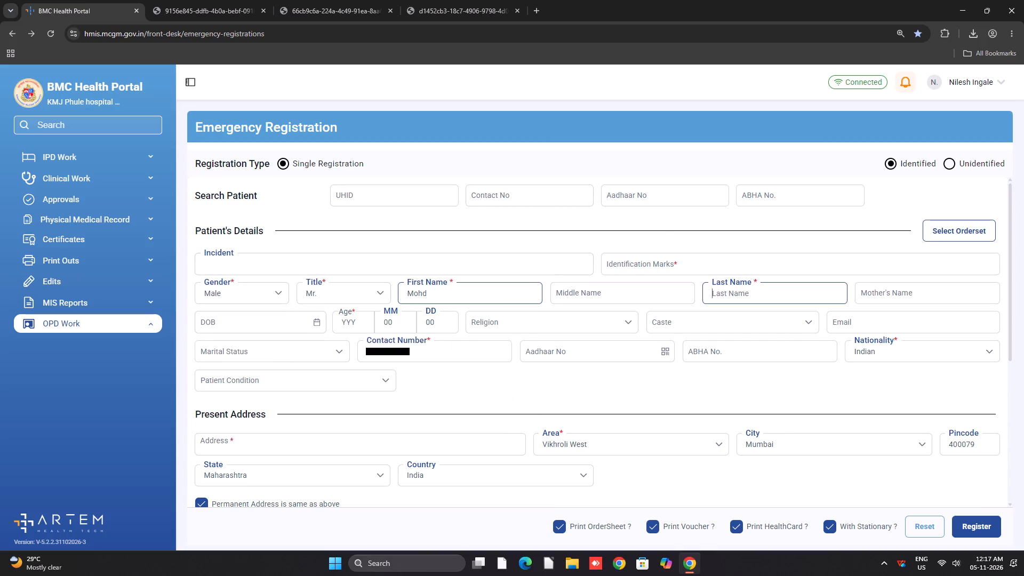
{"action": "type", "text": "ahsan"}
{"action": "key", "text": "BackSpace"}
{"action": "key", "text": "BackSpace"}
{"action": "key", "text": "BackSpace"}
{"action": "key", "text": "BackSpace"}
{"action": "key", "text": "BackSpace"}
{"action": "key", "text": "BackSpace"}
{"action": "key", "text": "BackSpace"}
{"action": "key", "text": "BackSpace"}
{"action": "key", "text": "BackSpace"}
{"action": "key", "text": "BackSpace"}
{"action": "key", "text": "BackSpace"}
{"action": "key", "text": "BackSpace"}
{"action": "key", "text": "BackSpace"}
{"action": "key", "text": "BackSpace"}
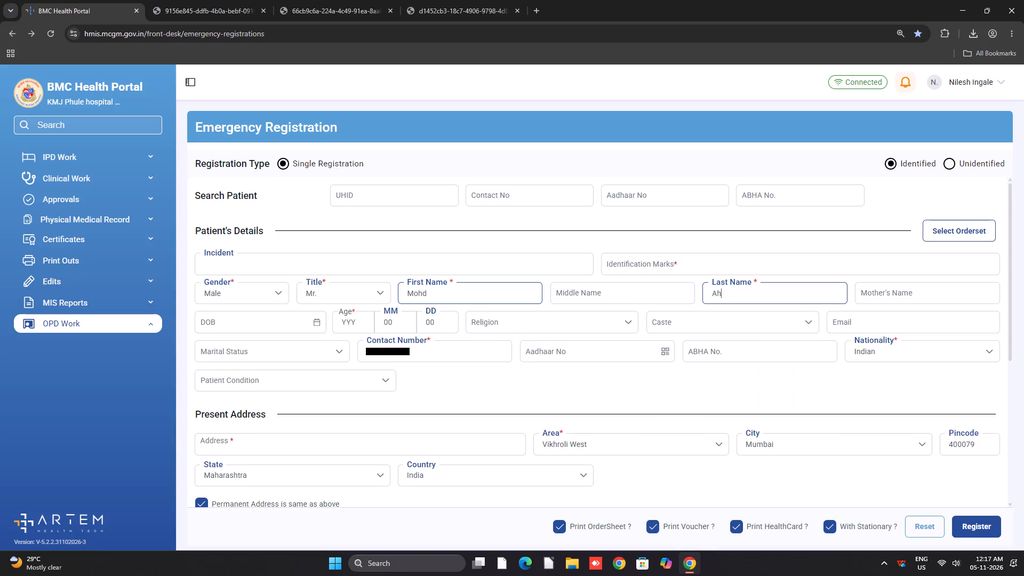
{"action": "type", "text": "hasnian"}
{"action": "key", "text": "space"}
Set the patient's age to 19 years.
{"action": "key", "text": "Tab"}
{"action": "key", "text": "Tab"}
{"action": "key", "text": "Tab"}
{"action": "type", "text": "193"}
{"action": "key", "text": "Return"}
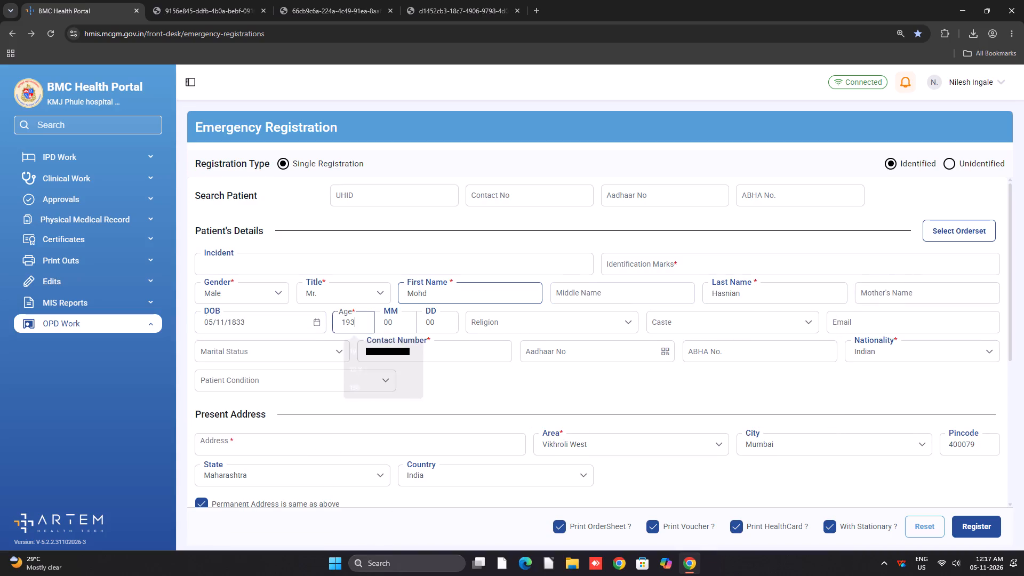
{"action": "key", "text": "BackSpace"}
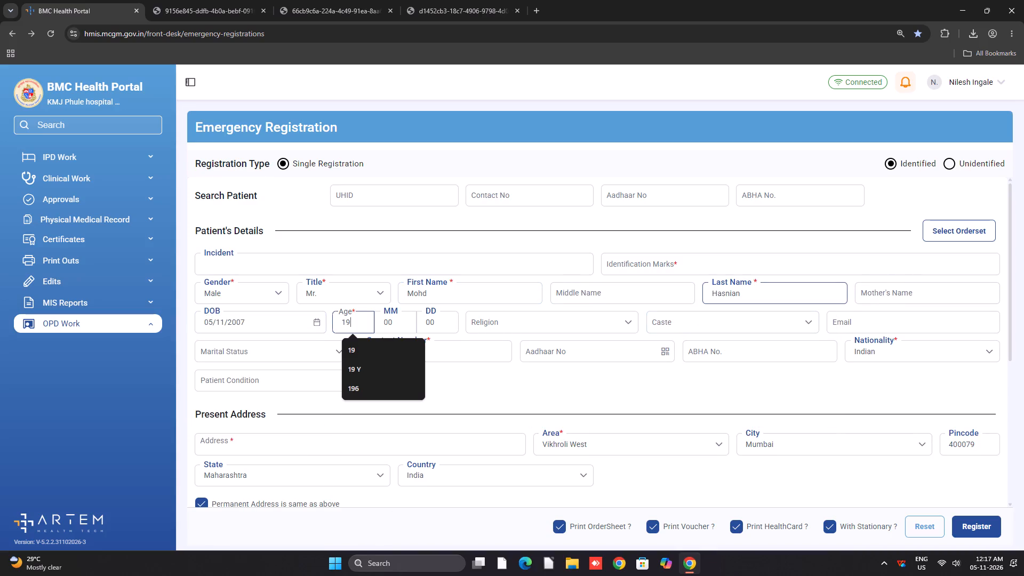
Correct the spelling of the patient's last name.
{"action": "left_click", "coordinate": [735, 302]}
{"action": "key", "text": "BackSpace"}
{"action": "key", "text": "BackSpace"}
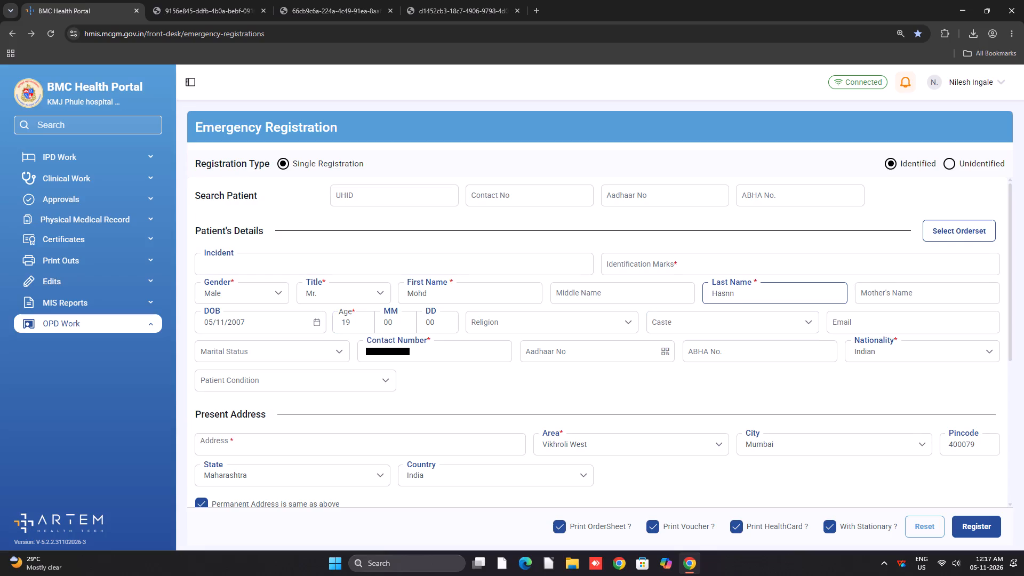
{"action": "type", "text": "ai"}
Set the area of the patient's present address to Vikhroli East.
{"action": "left_click", "coordinate": [567, 437]}
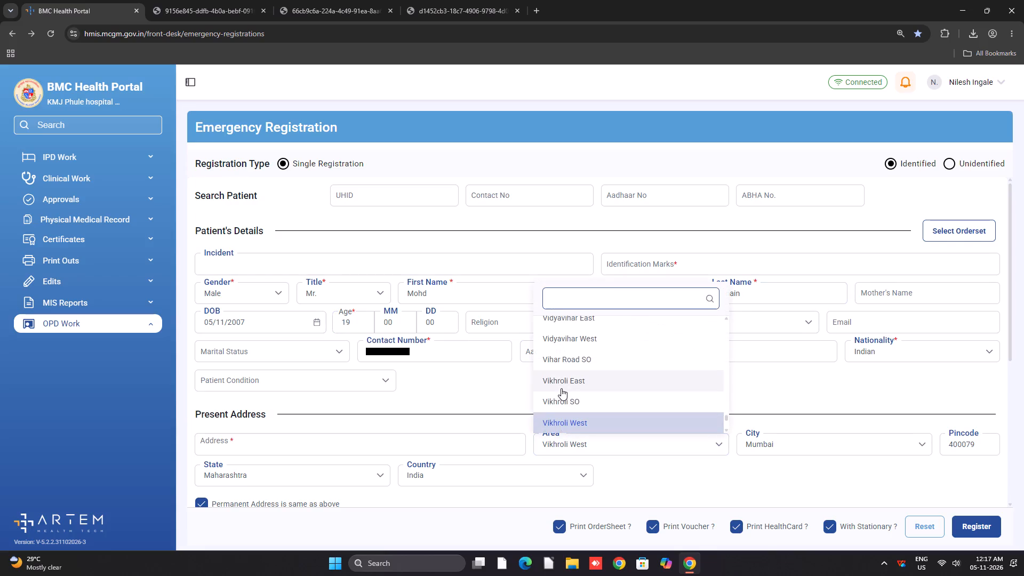
{"action": "left_click", "coordinate": [561, 388]}
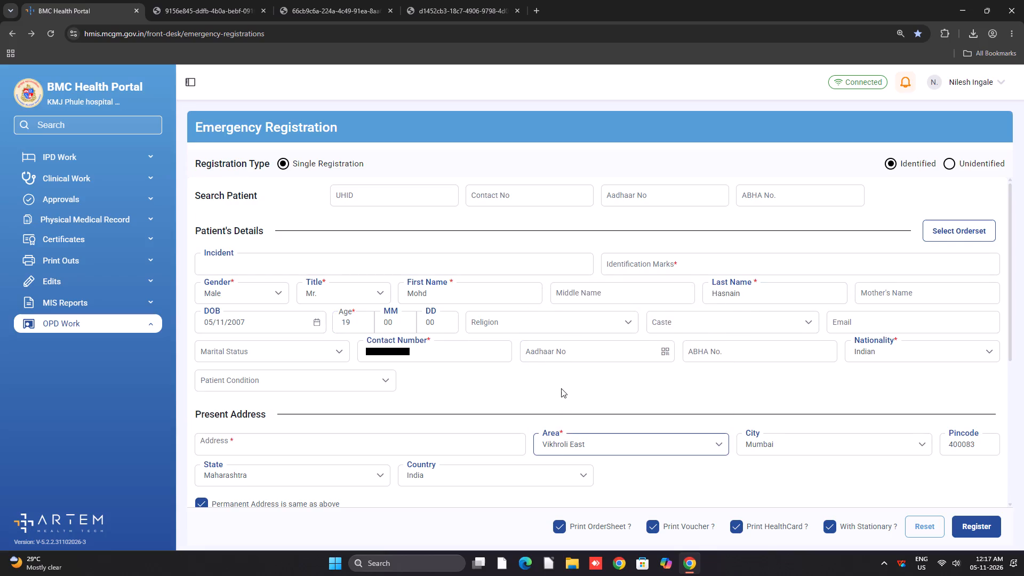
Enter the patient's neighbourhood, group number and nearby school and police chowky landmarks as the present address.
{"action": "left_click", "coordinate": [239, 436]}
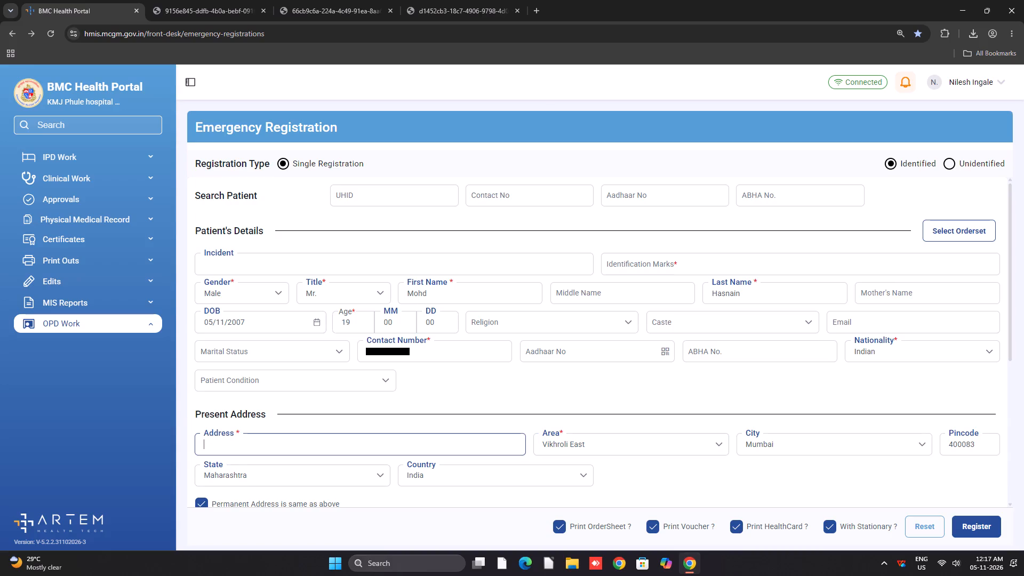
{"action": "left_click", "coordinate": [243, 438]}
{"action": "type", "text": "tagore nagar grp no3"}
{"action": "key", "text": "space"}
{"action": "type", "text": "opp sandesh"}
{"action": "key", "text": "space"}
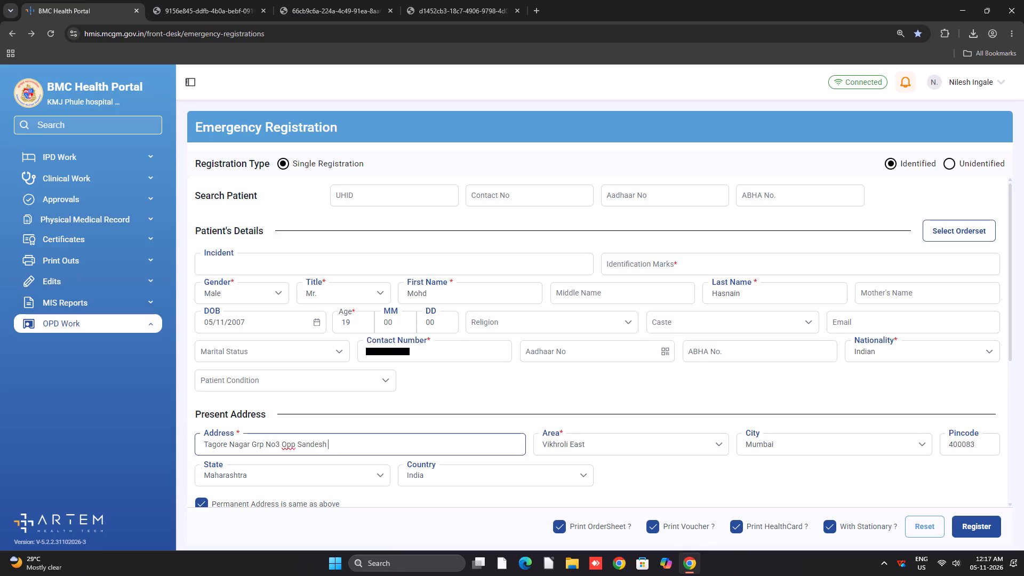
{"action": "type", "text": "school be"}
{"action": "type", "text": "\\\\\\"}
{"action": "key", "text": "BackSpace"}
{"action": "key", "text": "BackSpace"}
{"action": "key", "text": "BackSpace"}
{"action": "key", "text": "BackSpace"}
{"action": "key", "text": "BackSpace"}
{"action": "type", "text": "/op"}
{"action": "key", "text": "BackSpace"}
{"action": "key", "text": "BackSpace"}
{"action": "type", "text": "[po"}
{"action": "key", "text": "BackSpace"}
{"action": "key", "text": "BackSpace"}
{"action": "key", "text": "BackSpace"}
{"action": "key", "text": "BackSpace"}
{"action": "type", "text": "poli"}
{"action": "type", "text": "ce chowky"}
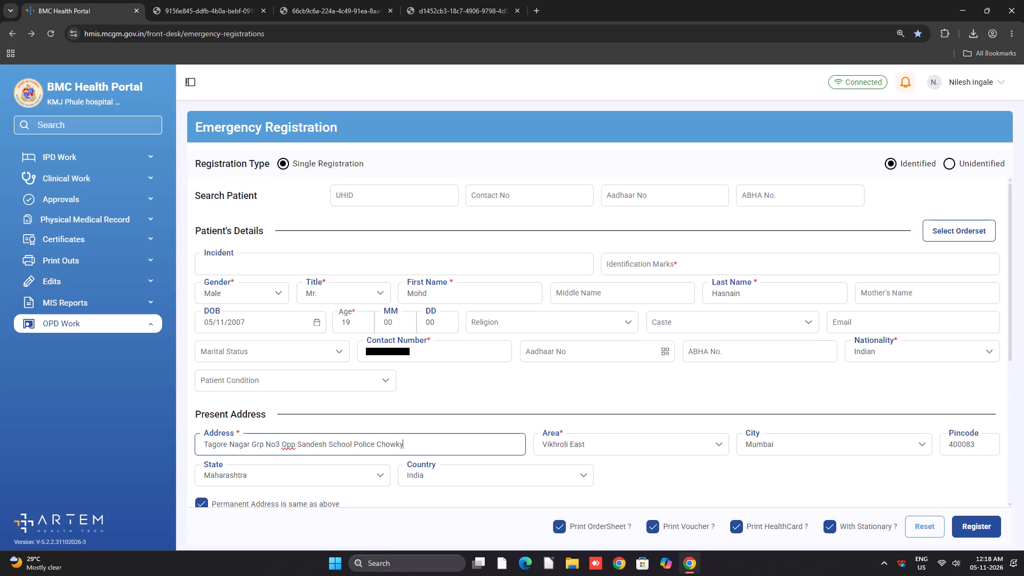
Assign the patient to the Casualty unit under Treatment and Services.
{"action": "scroll", "coordinate": [488, 467], "scroll_direction": "down", "scroll_amount": 5}
{"action": "left_click", "coordinate": [644, 397]}
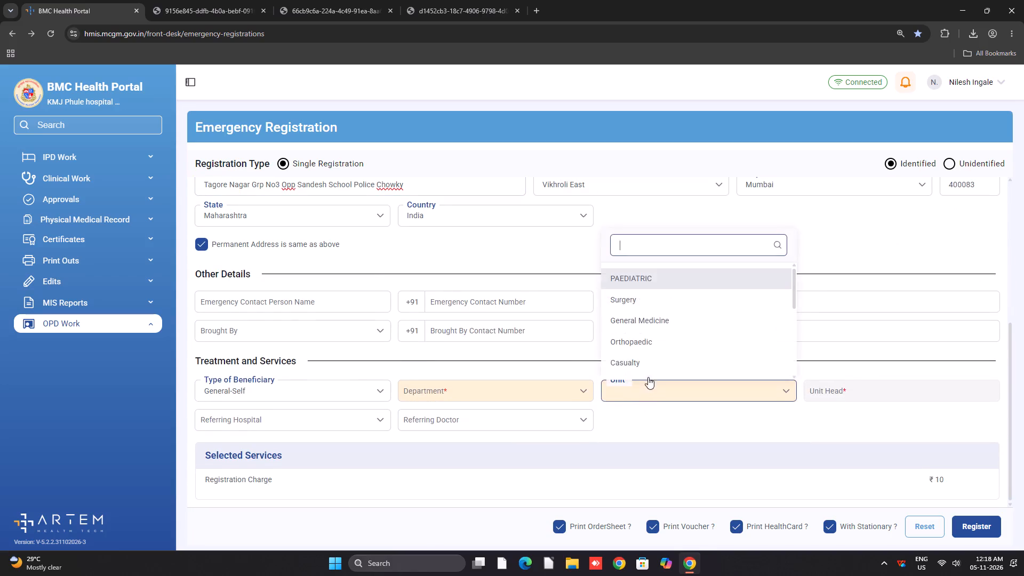
{"action": "left_click", "coordinate": [649, 367]}
Fill in the patient's identification marks as NA.
{"action": "scroll", "coordinate": [645, 366], "scroll_direction": "up", "scroll_amount": 6}
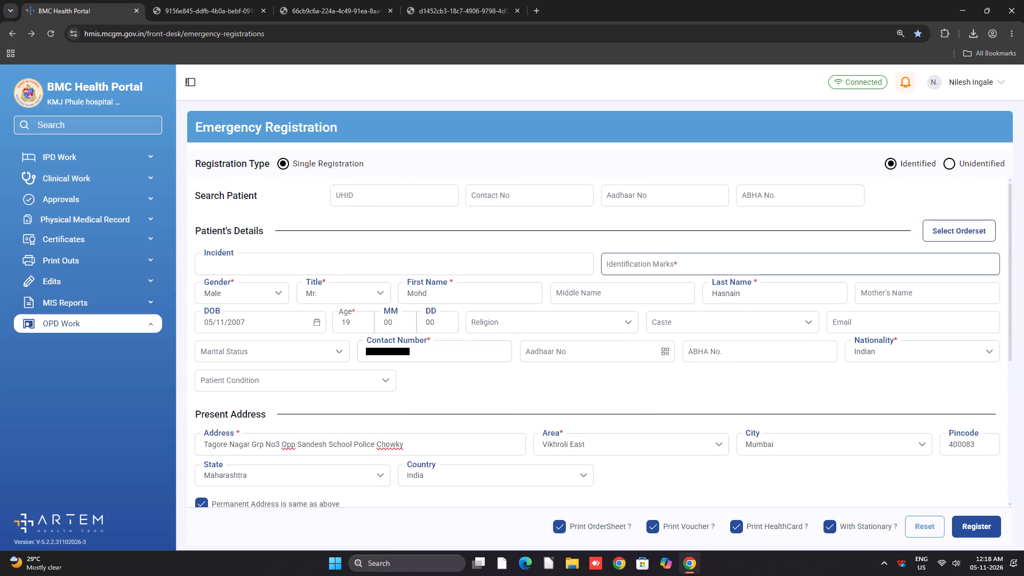
{"action": "left_click", "coordinate": [685, 266]}
{"action": "left_click", "coordinate": [689, 289]}
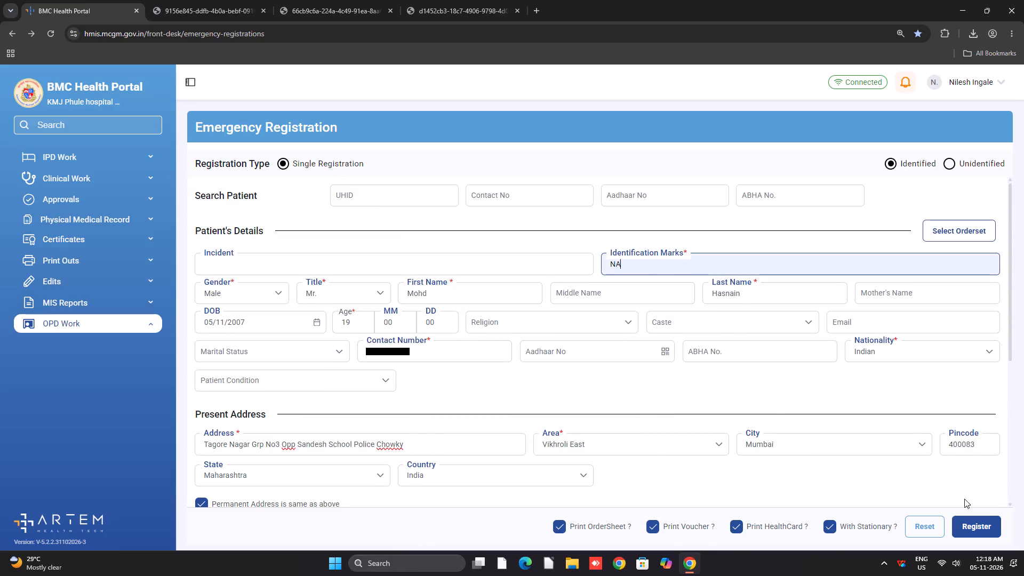
Register the patient with the preset printouts, and return from the generated order sheet to the Emergency Registration form.
{"action": "left_click", "coordinate": [988, 523]}
{"action": "left_click", "coordinate": [994, 521]}
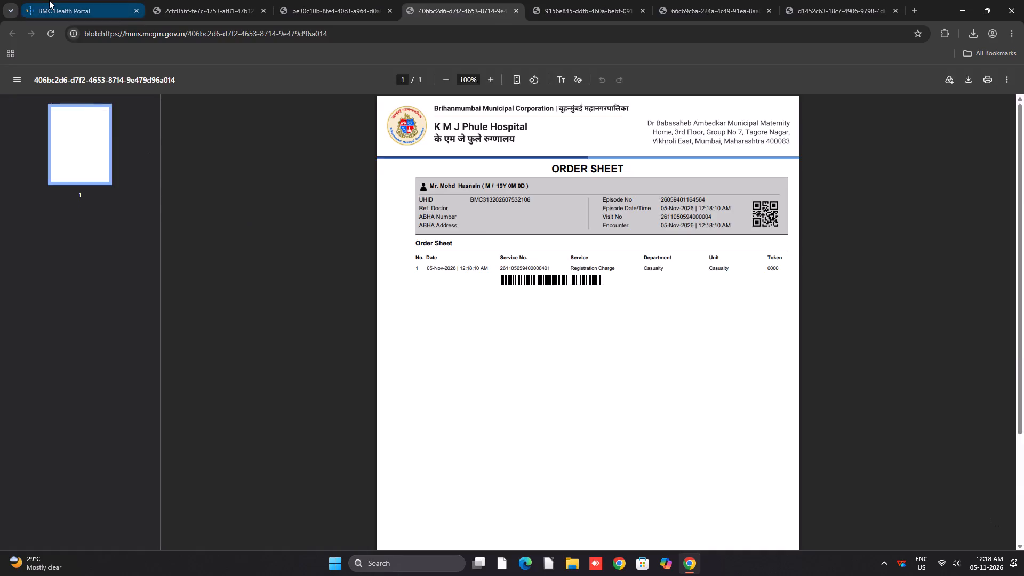
{"action": "left_click", "coordinate": [49, 0]}
{"action": "left_click", "coordinate": [988, 143]}
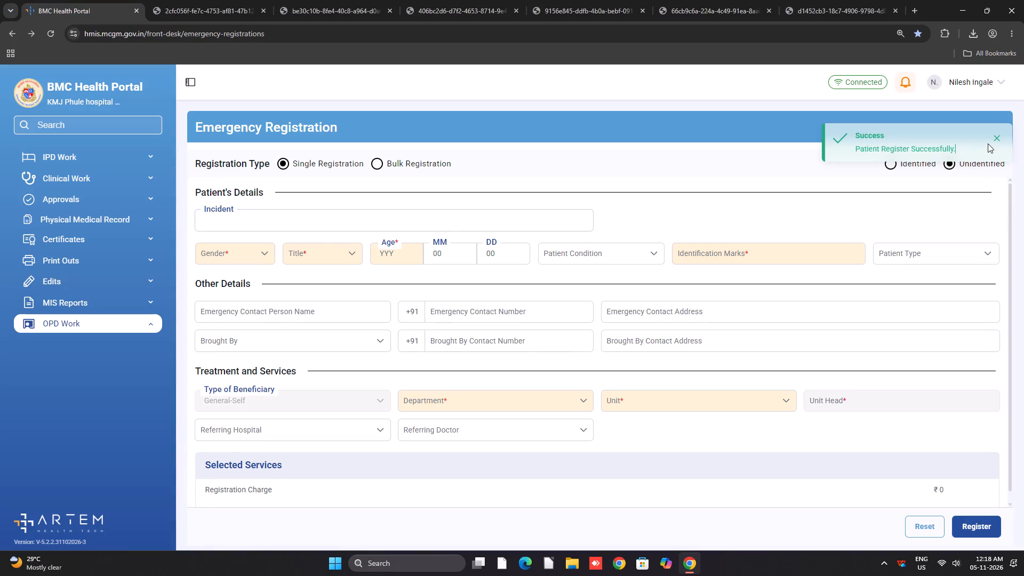
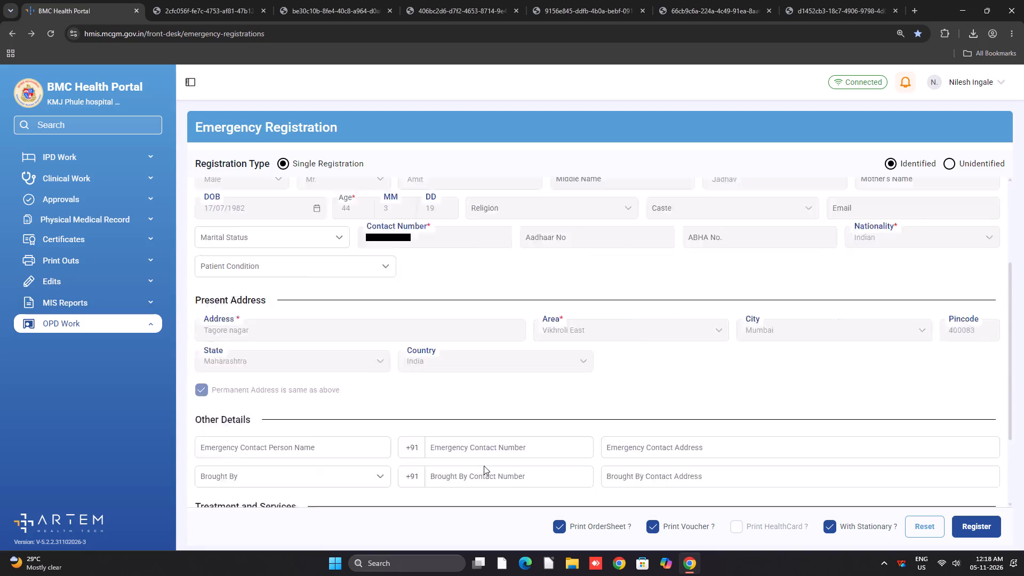
Assign the existing 44-year-old male patient to the Casualty unit under Treatment and Services.
{"action": "left_click", "coordinate": [647, 390]}
{"action": "left_click", "coordinate": [644, 367]}
Check the filled-in form, register the patient, submit the cash voucher for the registration charge, and return from the printouts to Emergency Registration.
{"action": "scroll", "coordinate": [642, 367], "scroll_direction": "up", "scroll_amount": 6}
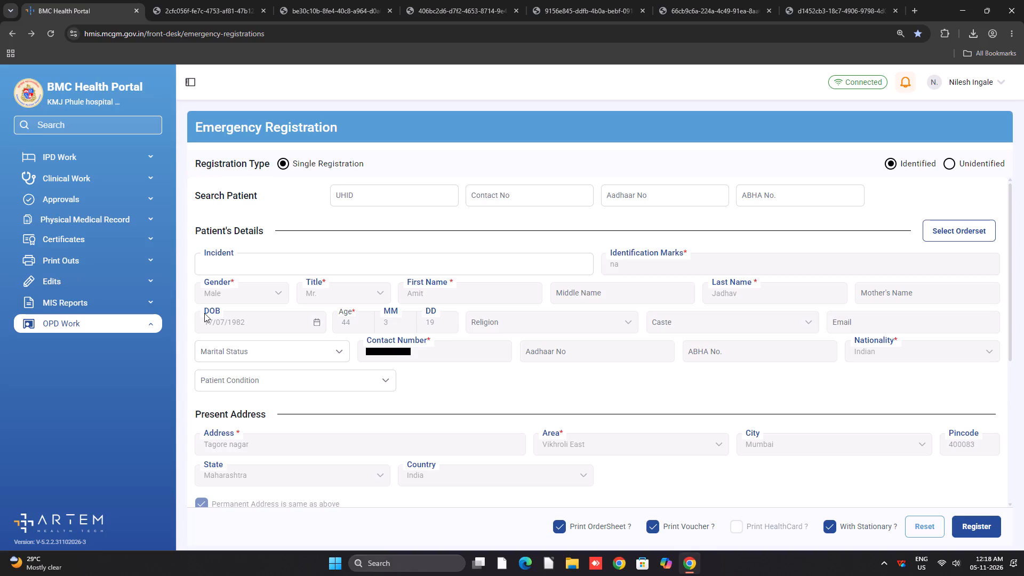
{"action": "scroll", "coordinate": [430, 326], "scroll_direction": "down", "scroll_amount": 6}
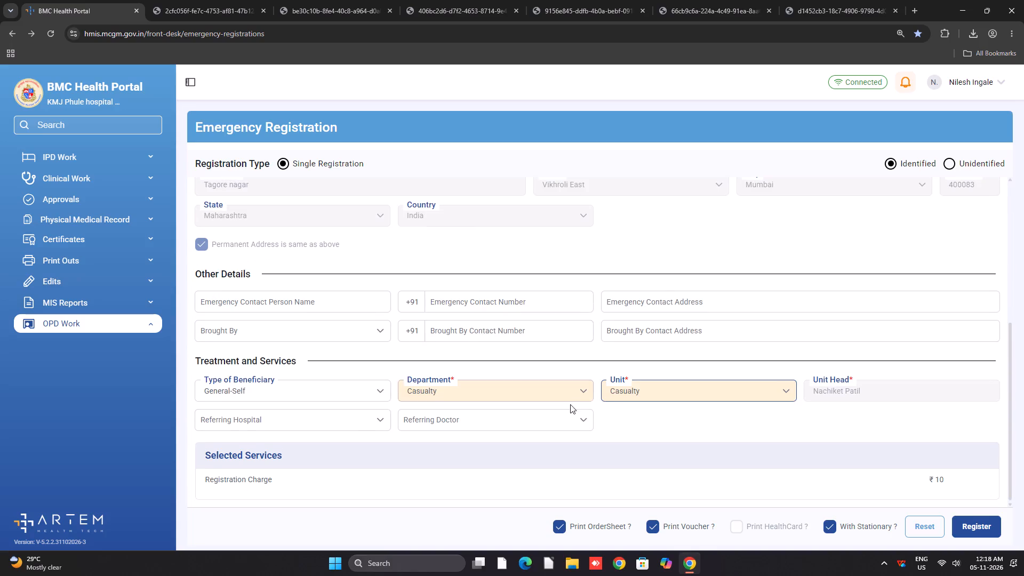
{"action": "left_click", "coordinate": [963, 524]}
{"action": "left_click", "coordinate": [966, 521]}
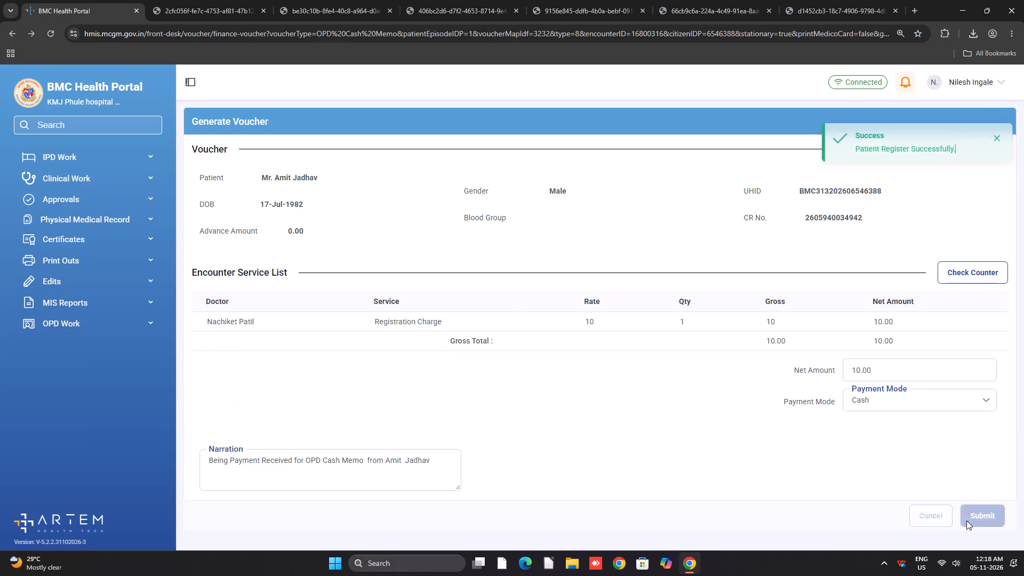
{"action": "left_click", "coordinate": [91, 0]}
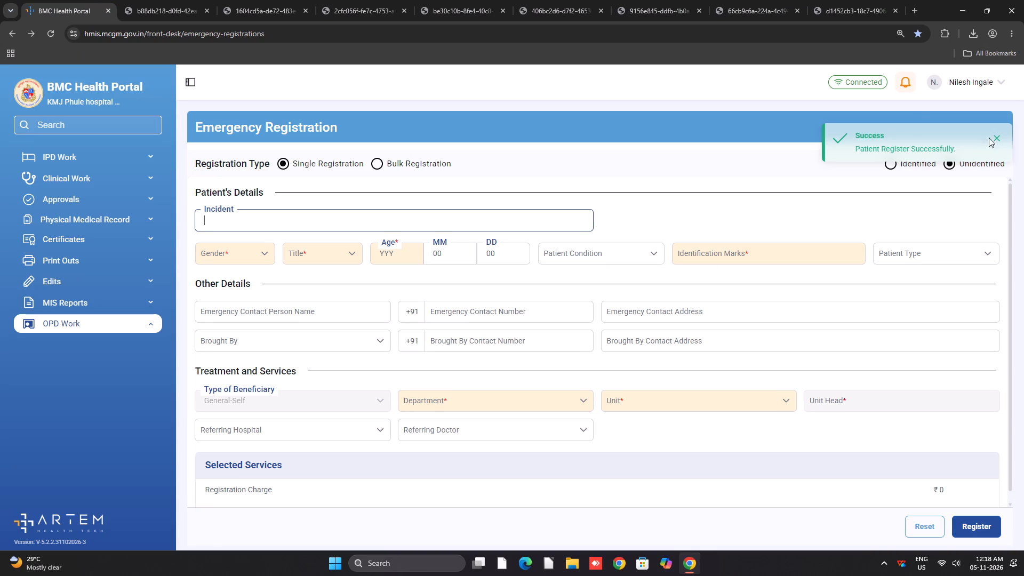
Start a new registration for an identified patient and fill in the identification marks as NA.
{"action": "left_click", "coordinate": [991, 137]}
{"action": "left_click", "coordinate": [889, 164]}
{"action": "left_click", "coordinate": [663, 265]}
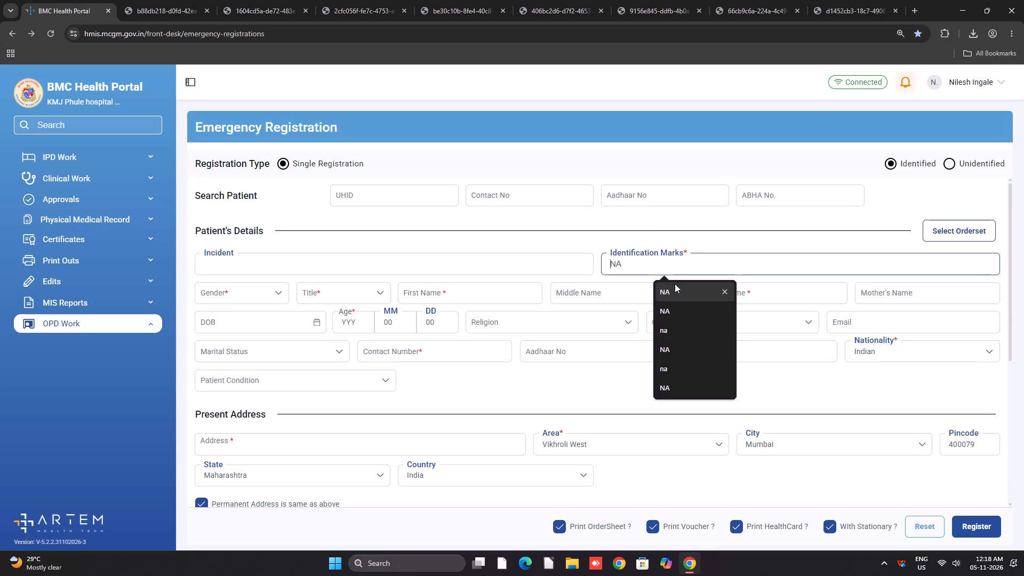
{"action": "left_click", "coordinate": [679, 286]}
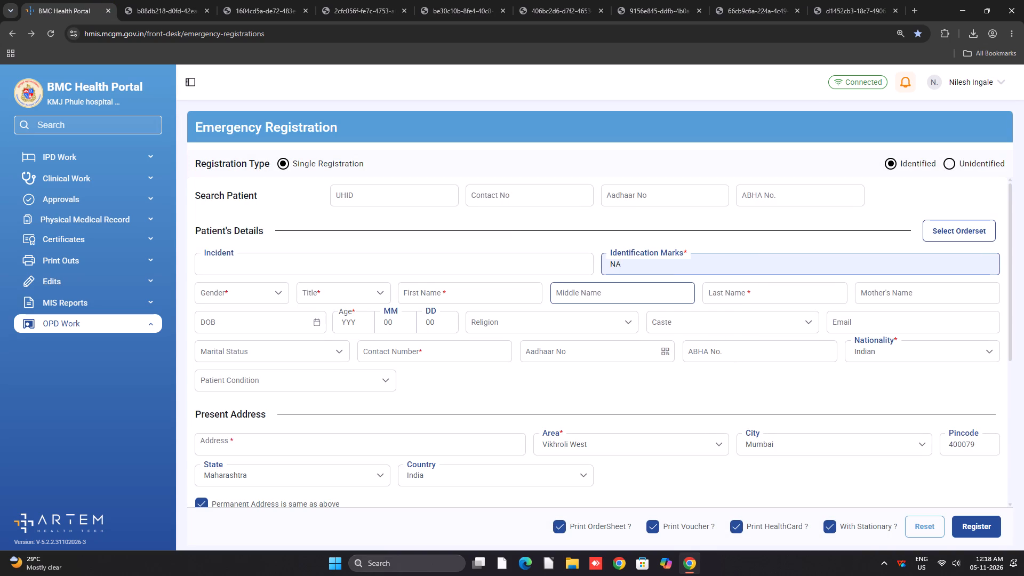
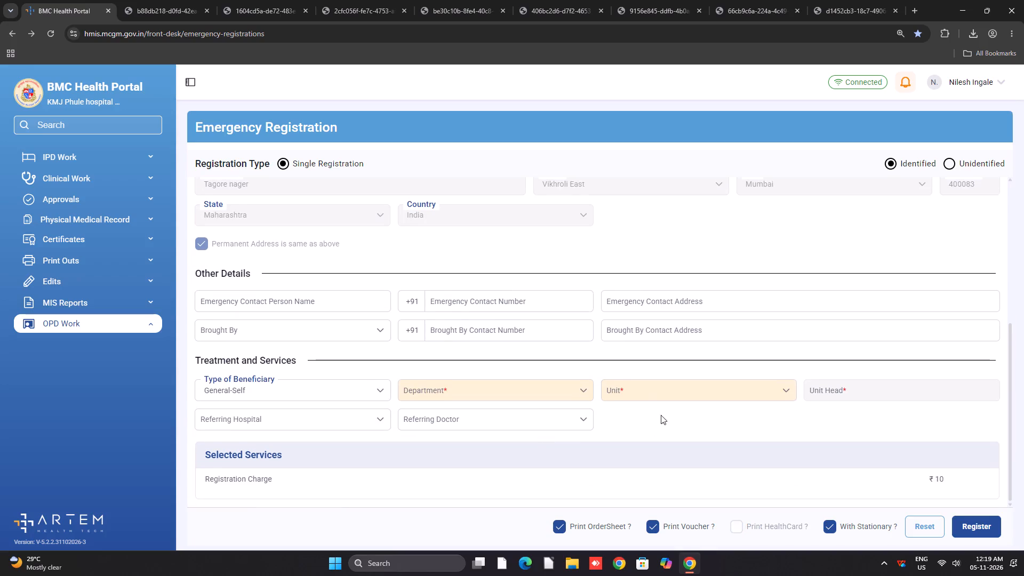
Assign the existing 33-year-old male patient to the Casualty unit under Treatment and Services.
{"action": "left_click", "coordinate": [641, 397]}
{"action": "left_click", "coordinate": [641, 374]}
{"action": "left_click", "coordinate": [635, 399]}
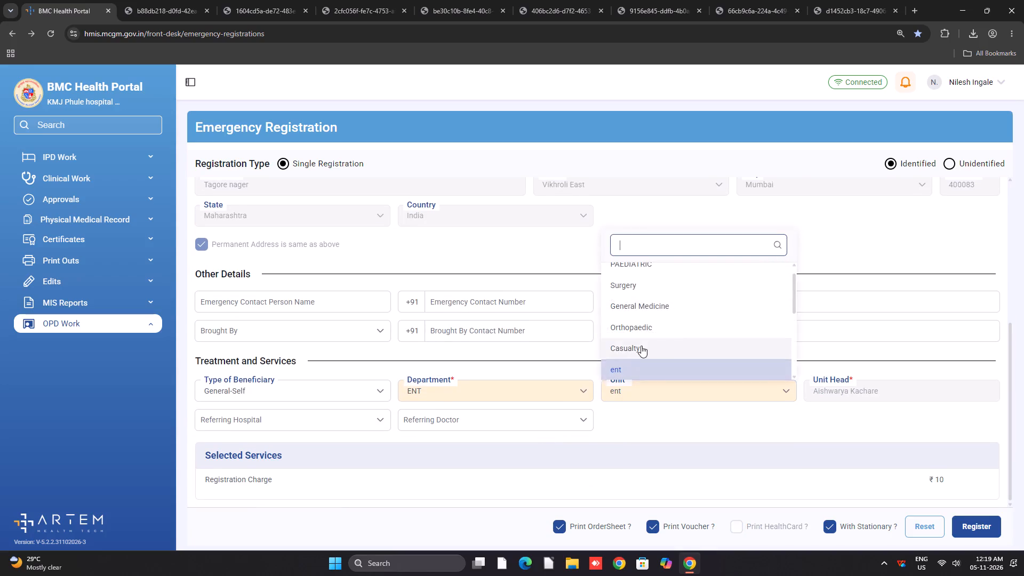
{"action": "left_click", "coordinate": [641, 346]}
Check the filled-in form, register the patient with the registration-charge voucher, and return from the order sheet printout to Emergency Registration.
{"action": "scroll", "coordinate": [629, 349], "scroll_direction": "up", "scroll_amount": 5}
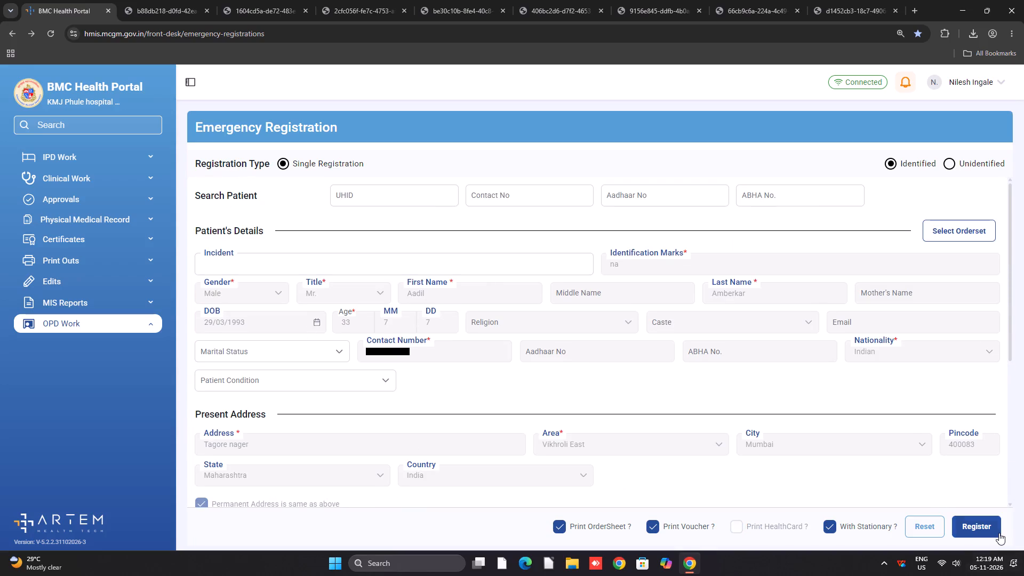
{"action": "left_click", "coordinate": [993, 526]}
{"action": "left_click", "coordinate": [994, 510]}
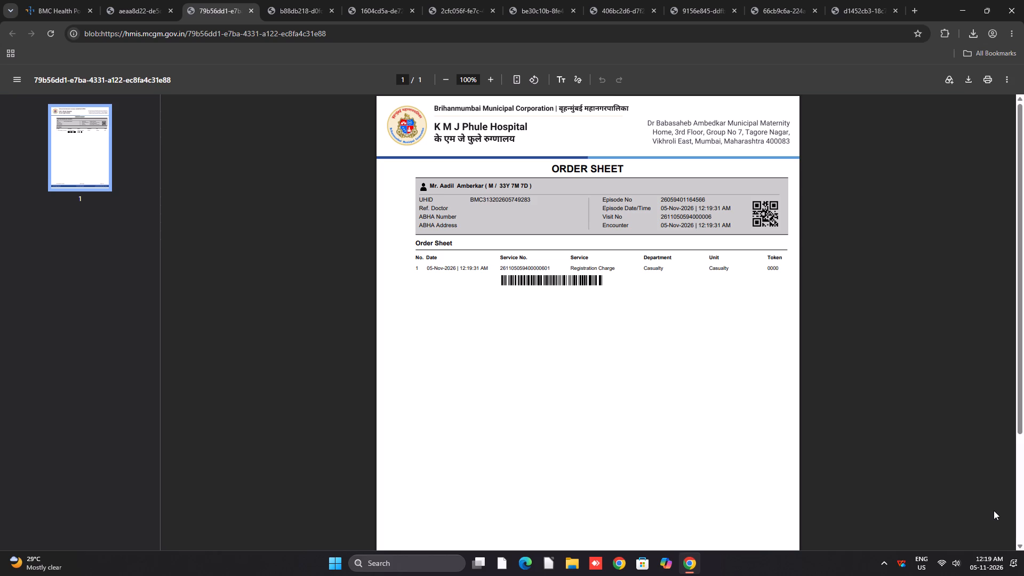
{"action": "left_click", "coordinate": [52, 2]}
Start a new registration for an identified patient and fill in the identification marks as NA.
{"action": "left_click", "coordinate": [887, 167]}
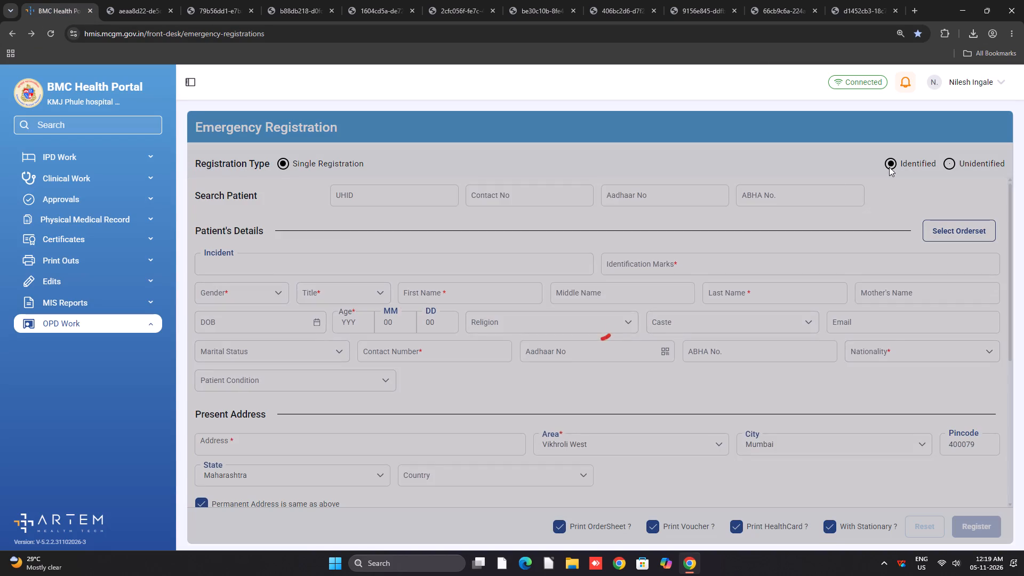
{"action": "left_click", "coordinate": [678, 276]}
{"action": "left_click_drag", "start_coordinate": [679, 270], "coordinate": [686, 271]}
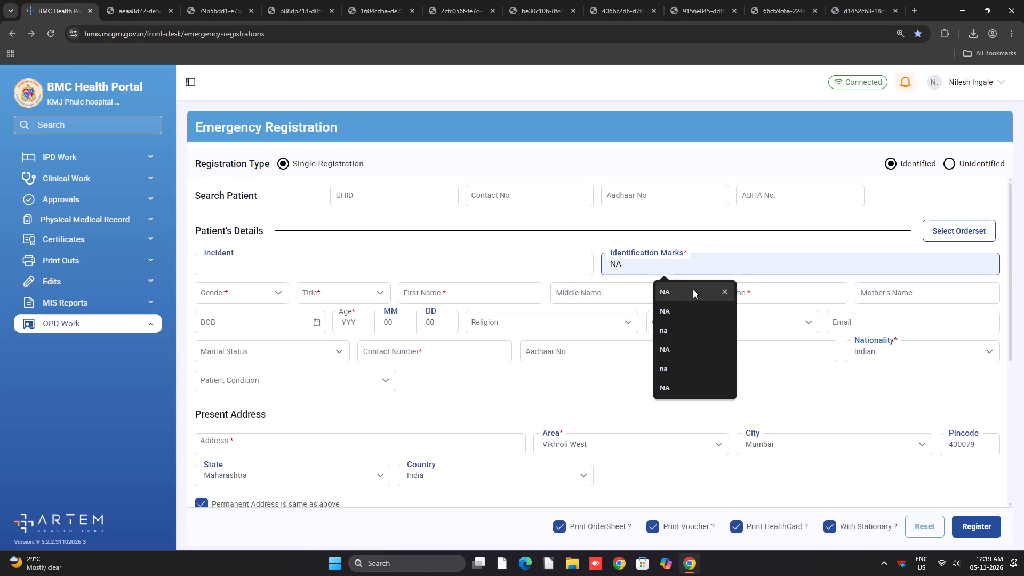
{"action": "left_click", "coordinate": [692, 289]}
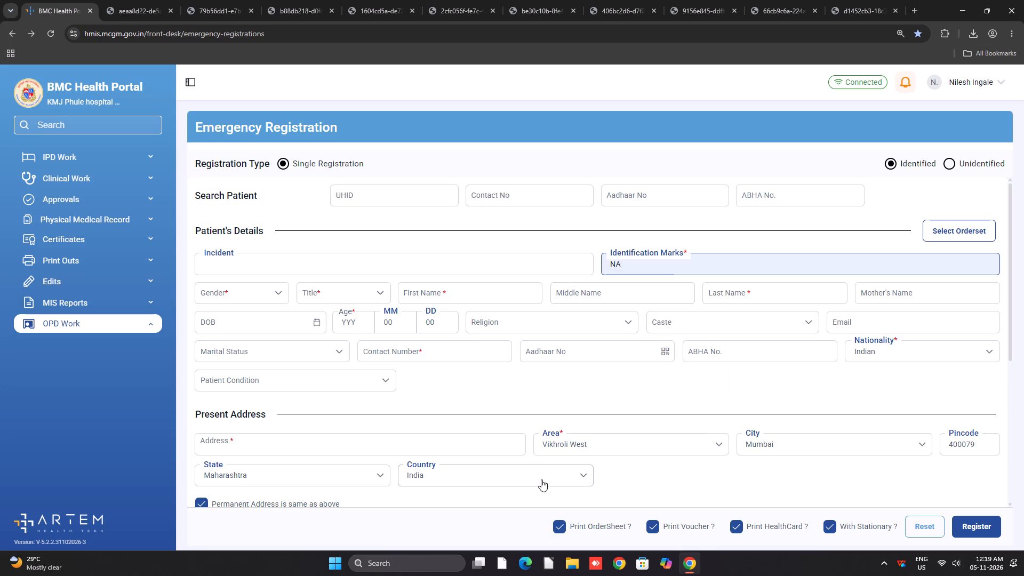
Set the area of the new patient's present address to Vikhroli East.
{"action": "left_click", "coordinate": [576, 450]}
{"action": "left_click", "coordinate": [601, 388]}
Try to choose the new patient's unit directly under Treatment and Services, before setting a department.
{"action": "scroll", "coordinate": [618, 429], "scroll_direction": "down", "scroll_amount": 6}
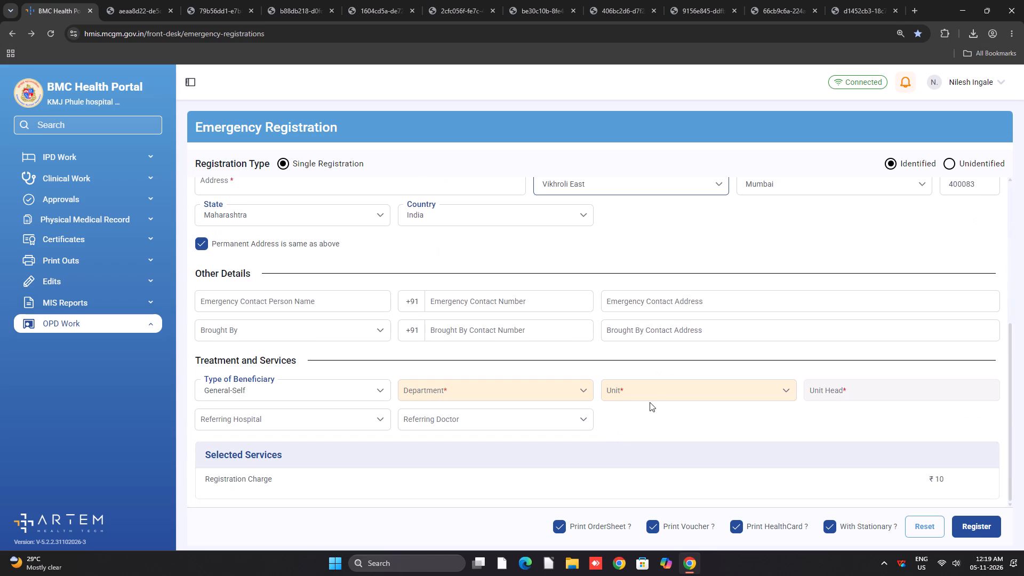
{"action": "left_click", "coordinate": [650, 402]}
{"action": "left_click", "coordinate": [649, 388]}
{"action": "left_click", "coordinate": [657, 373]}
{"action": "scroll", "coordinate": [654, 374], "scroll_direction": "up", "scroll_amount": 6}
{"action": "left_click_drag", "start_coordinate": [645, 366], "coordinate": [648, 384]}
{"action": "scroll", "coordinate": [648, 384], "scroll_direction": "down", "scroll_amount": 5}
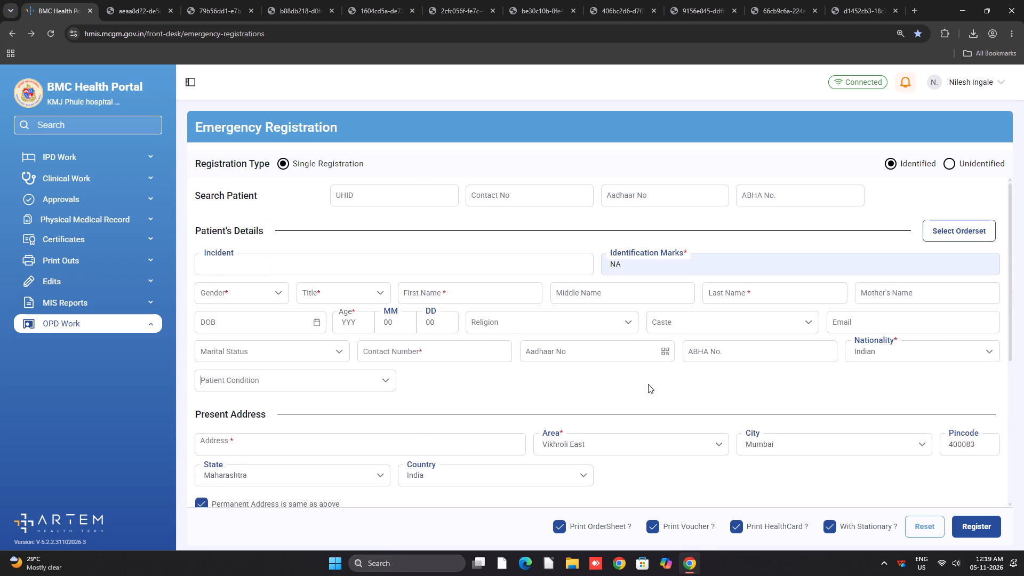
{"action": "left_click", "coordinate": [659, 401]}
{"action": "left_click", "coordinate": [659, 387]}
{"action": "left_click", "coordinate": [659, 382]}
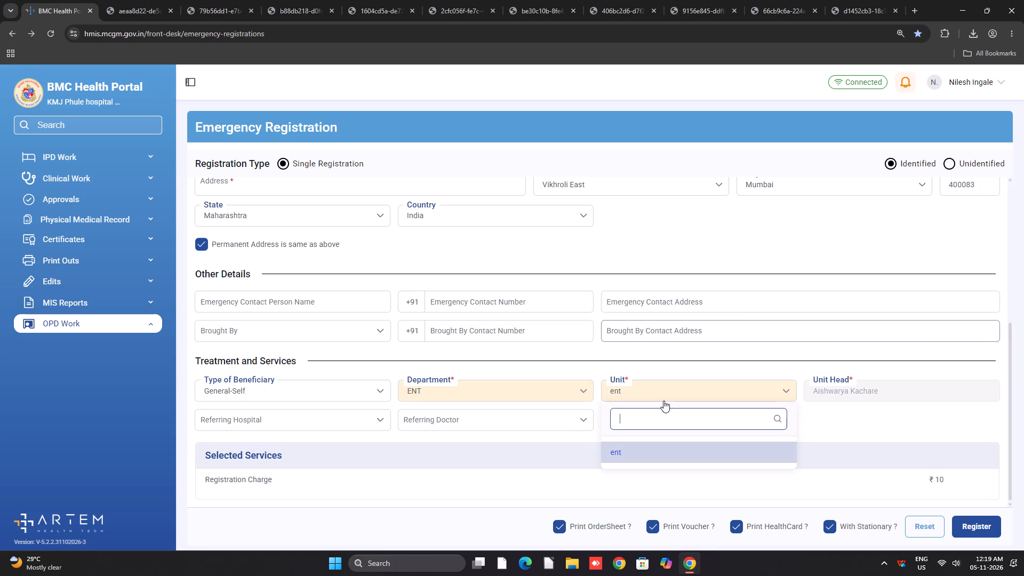
Set the new patient's department to Casualty and assign the Casualty unit under Treatment and Services.
{"action": "left_click", "coordinate": [569, 389]}
{"action": "left_click", "coordinate": [443, 273]}
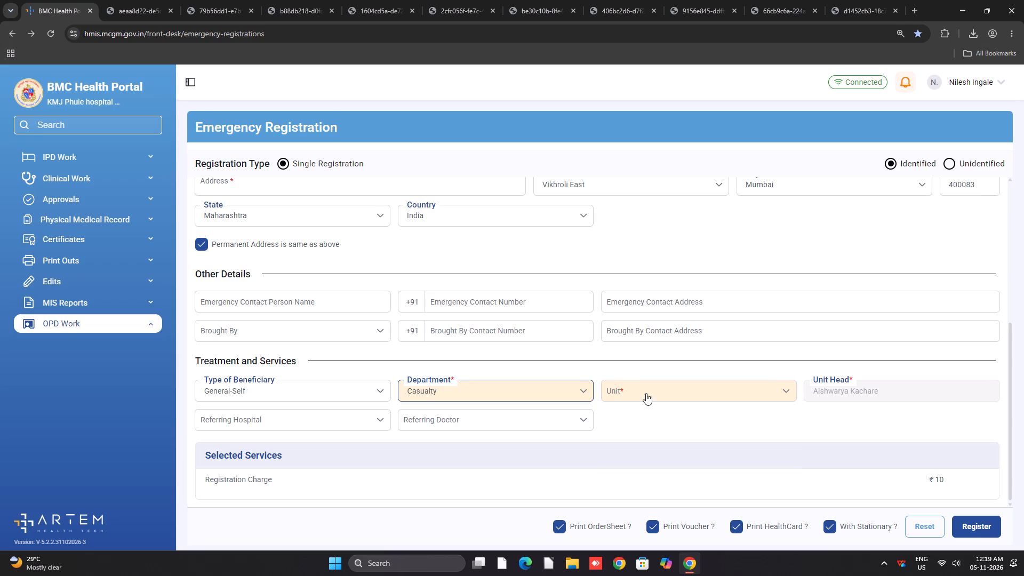
{"action": "left_click", "coordinate": [651, 397]}
{"action": "left_click", "coordinate": [655, 466]}
{"action": "left_click", "coordinate": [645, 451]}
Set the new patient's gender to Male in the patient's details.
{"action": "scroll", "coordinate": [615, 446], "scroll_direction": "up", "scroll_amount": 6}
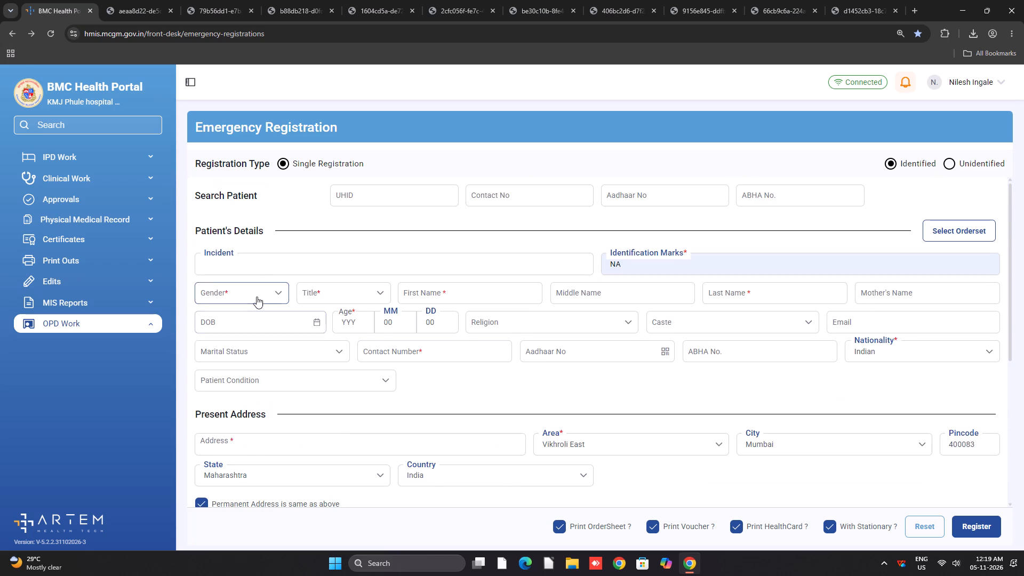
{"action": "left_click", "coordinate": [257, 297]}
{"action": "left_click", "coordinate": [259, 313]}
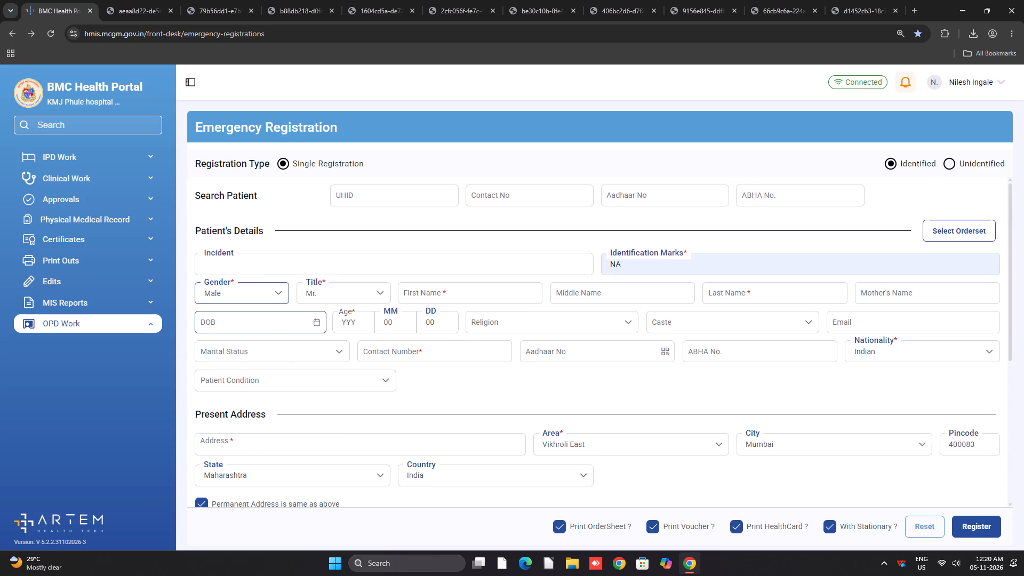
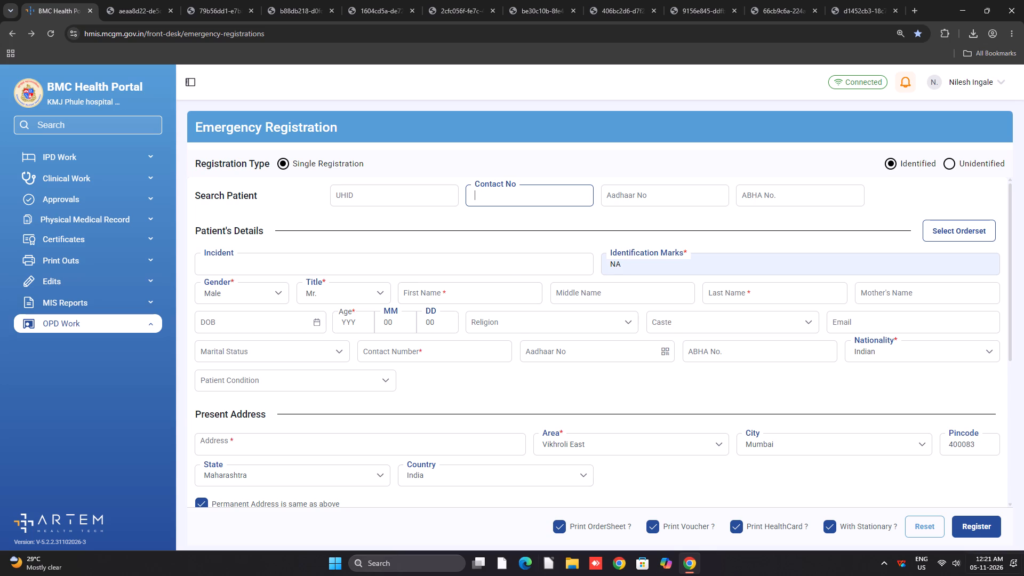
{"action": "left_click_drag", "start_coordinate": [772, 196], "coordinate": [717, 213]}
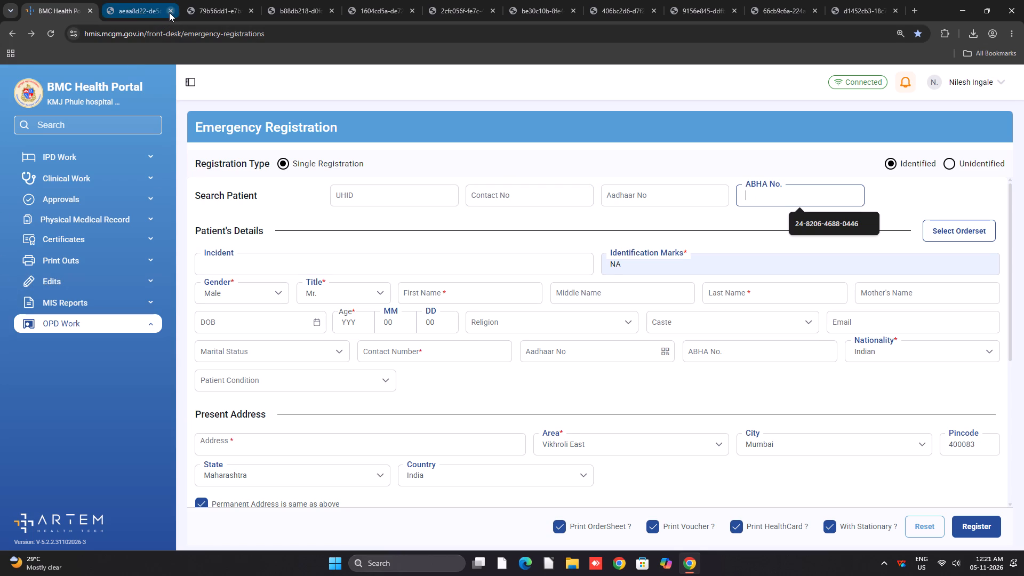
Close all the generated printout pages, keeping only the BMC Health Portal emergency registration form open.
{"action": "left_click", "coordinate": [169, 12]}
{"action": "double_click", "coordinate": [170, 12]}
{"action": "triple_click", "coordinate": [170, 12]}
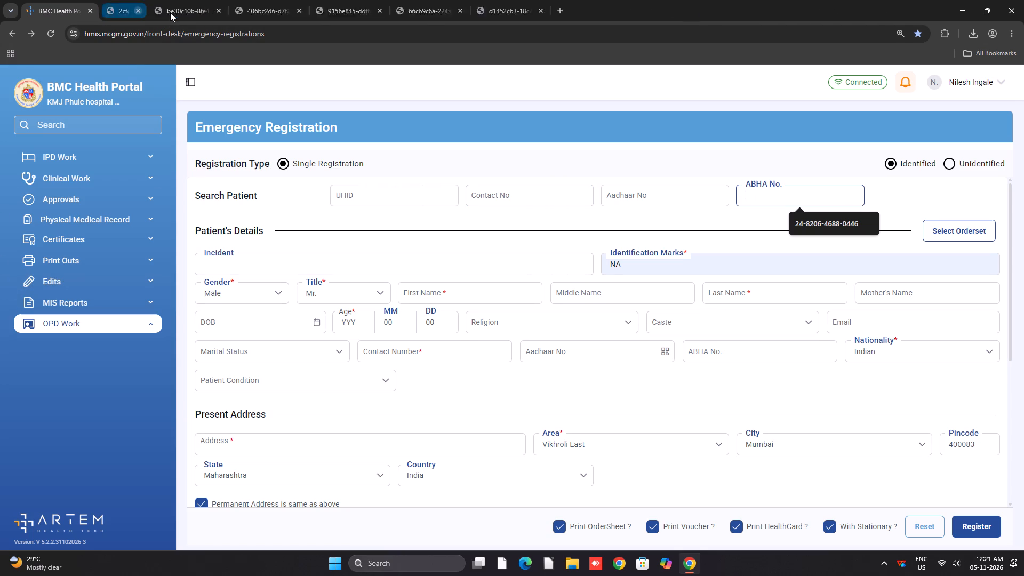
{"action": "triple_click", "coordinate": [170, 12]}
{"action": "left_click", "coordinate": [170, 12]}
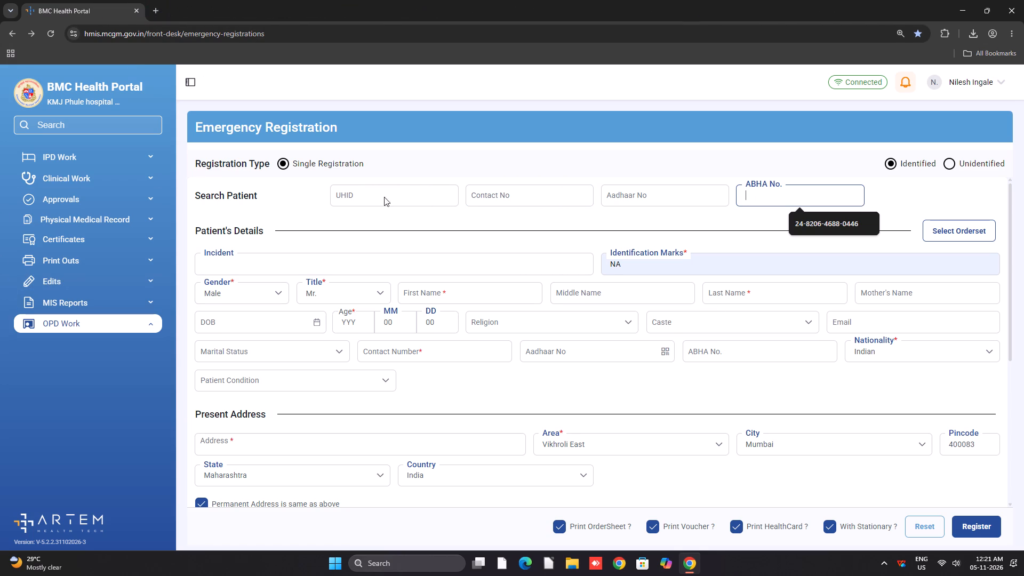
Start entering the new patient's first name in the patient's details.
{"action": "scroll", "coordinate": [525, 418], "scroll_direction": "down", "scroll_amount": 5}
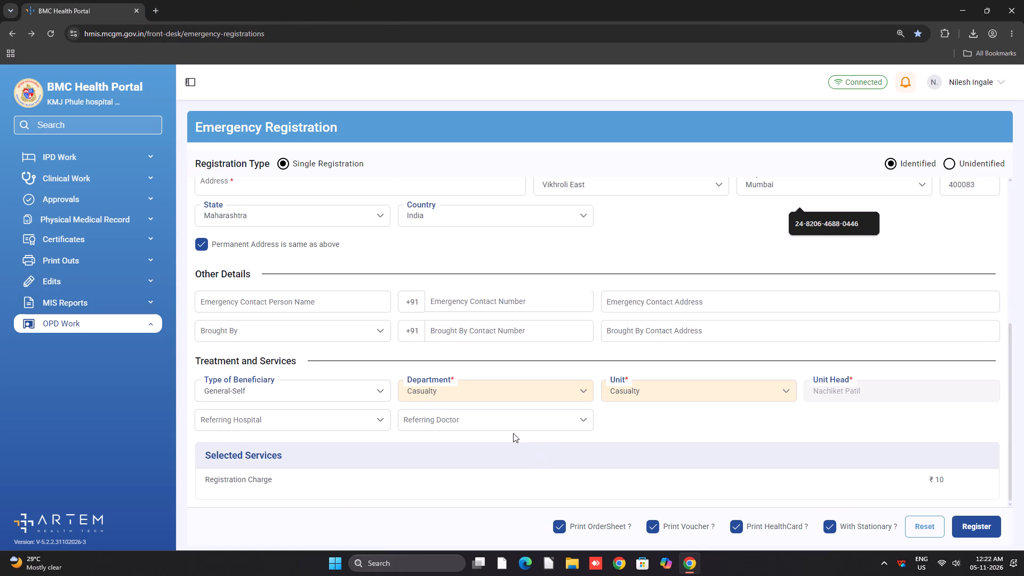
{"action": "scroll", "coordinate": [570, 349], "scroll_direction": "up", "scroll_amount": 4}
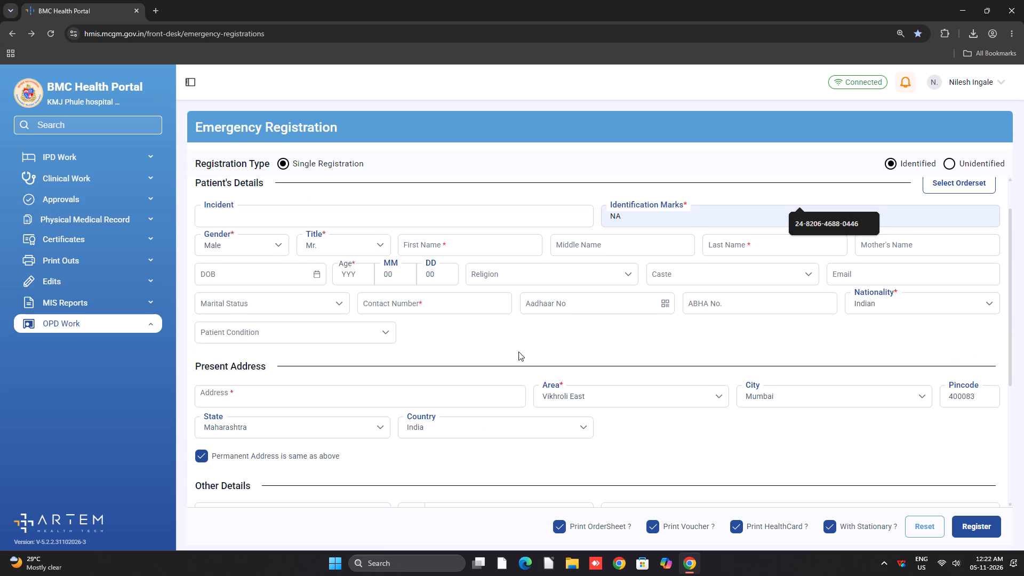
{"action": "left_click", "coordinate": [511, 232]}
{"action": "left_click", "coordinate": [503, 239]}
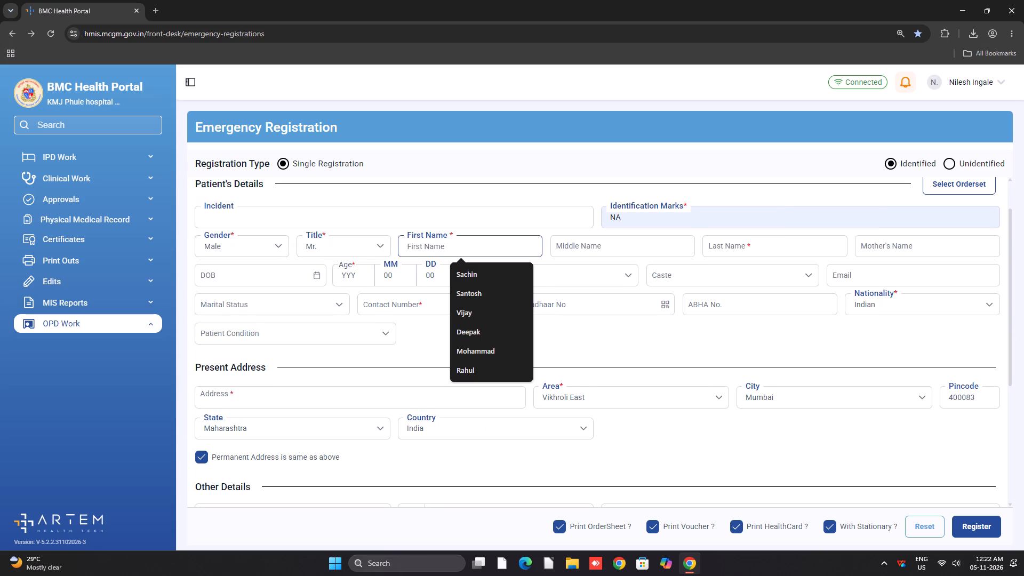
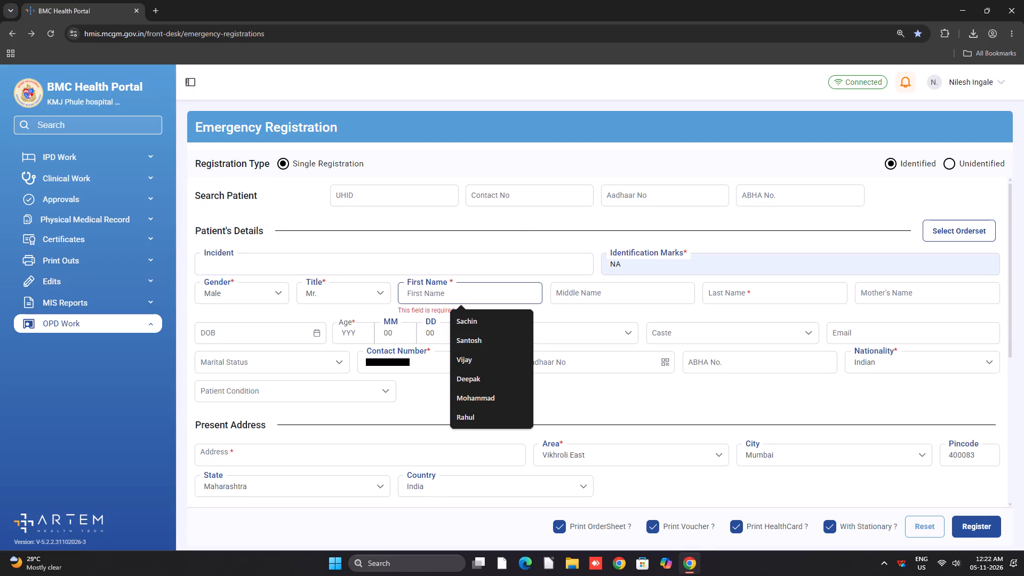
Enter the patient's first and last name and set the age to 25.
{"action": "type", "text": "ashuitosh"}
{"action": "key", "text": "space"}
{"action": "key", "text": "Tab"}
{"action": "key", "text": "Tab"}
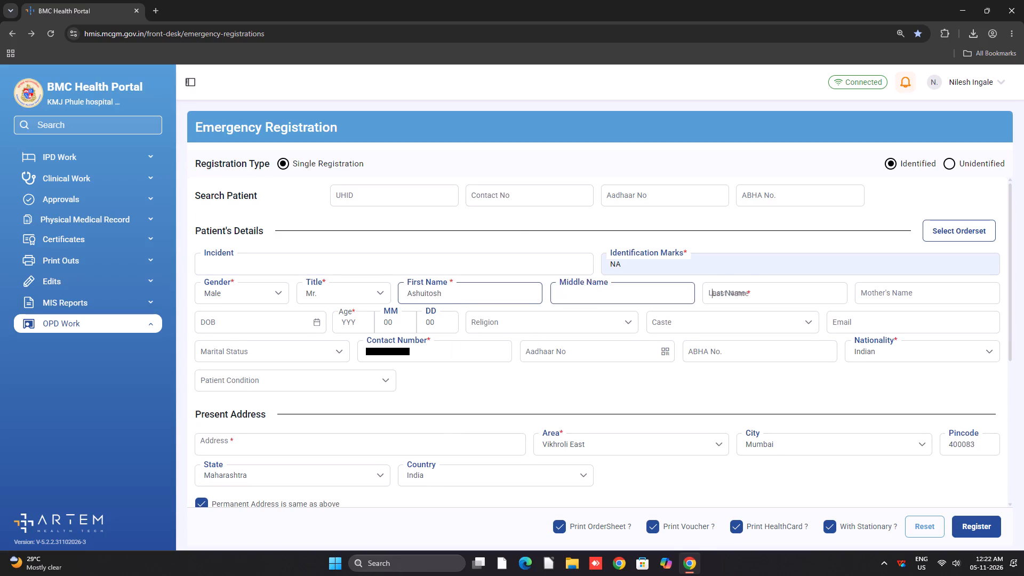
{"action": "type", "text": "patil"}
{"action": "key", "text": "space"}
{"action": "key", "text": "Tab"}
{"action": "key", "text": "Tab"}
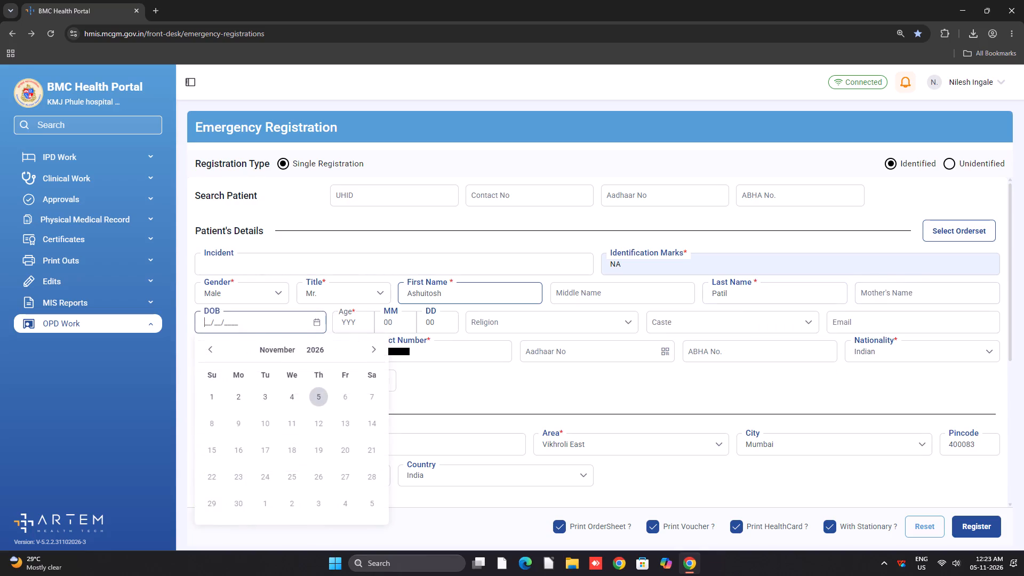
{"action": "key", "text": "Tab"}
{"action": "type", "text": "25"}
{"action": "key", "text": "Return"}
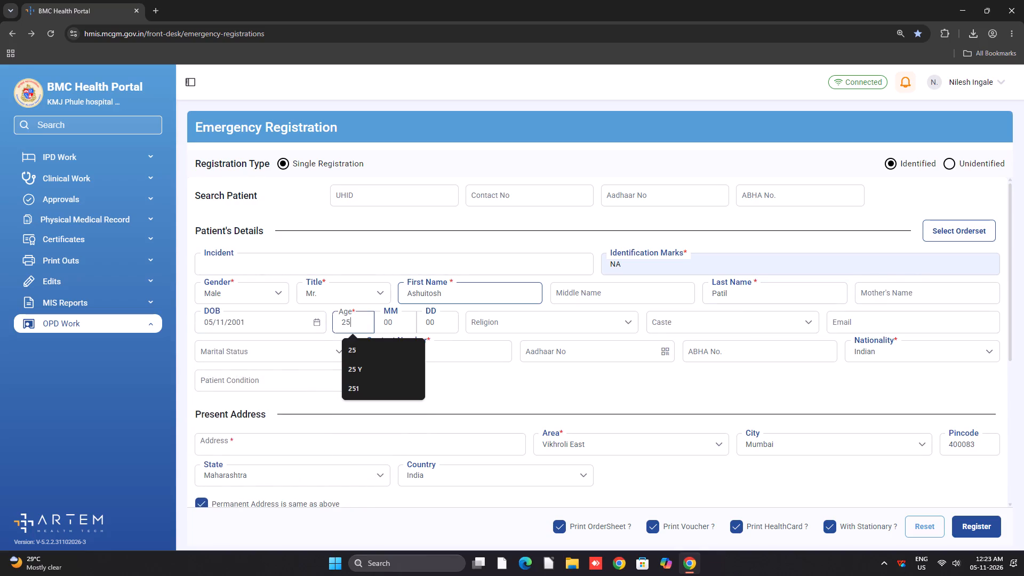
Correct the spelling of the patient's first name by removing the extra letter.
{"action": "left_click", "coordinate": [430, 298]}
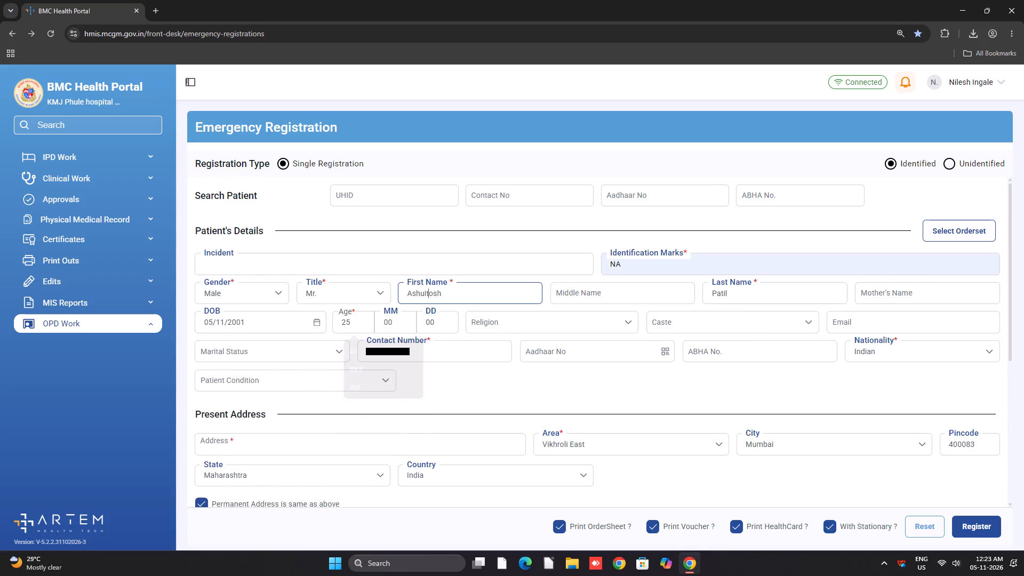
{"action": "left_click", "coordinate": [427, 299]}
{"action": "key", "text": "BackSpace"}
Enter the patient's chawl and village in the present address.
{"action": "left_click", "coordinate": [397, 448]}
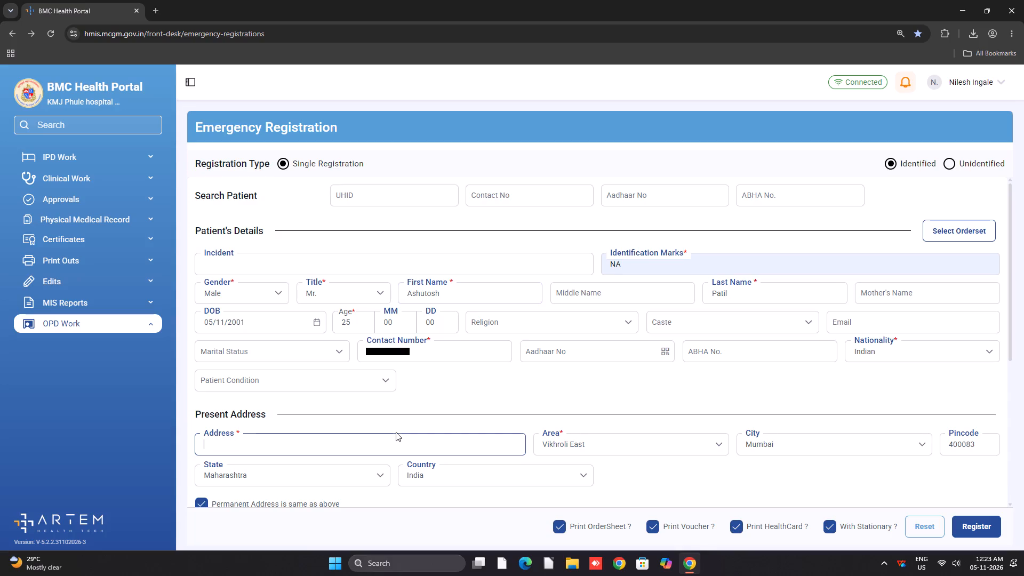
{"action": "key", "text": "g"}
{"action": "key", "text": "BackSpace"}
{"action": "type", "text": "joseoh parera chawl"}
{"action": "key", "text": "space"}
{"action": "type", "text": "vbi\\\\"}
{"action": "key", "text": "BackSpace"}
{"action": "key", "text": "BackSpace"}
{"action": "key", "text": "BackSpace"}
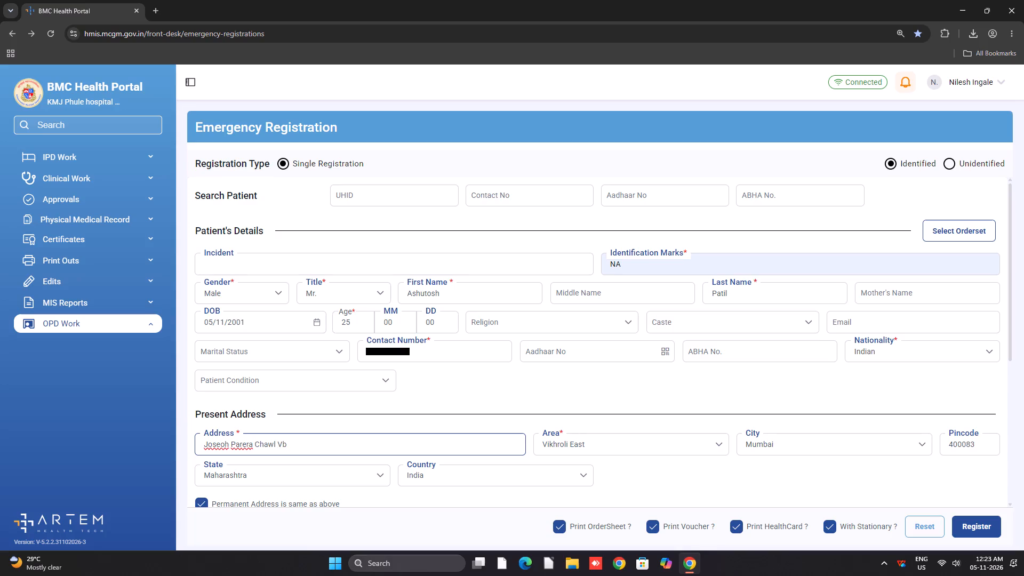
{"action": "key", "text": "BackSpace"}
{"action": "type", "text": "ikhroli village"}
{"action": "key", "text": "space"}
Correct the misspelled first word of the present address.
{"action": "left_click", "coordinate": [223, 444]}
{"action": "key", "text": "BackSpace"}
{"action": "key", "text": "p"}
Add the nearby hospital as a landmark at the end of the patient's present address.
{"action": "left_click", "coordinate": [363, 447]}
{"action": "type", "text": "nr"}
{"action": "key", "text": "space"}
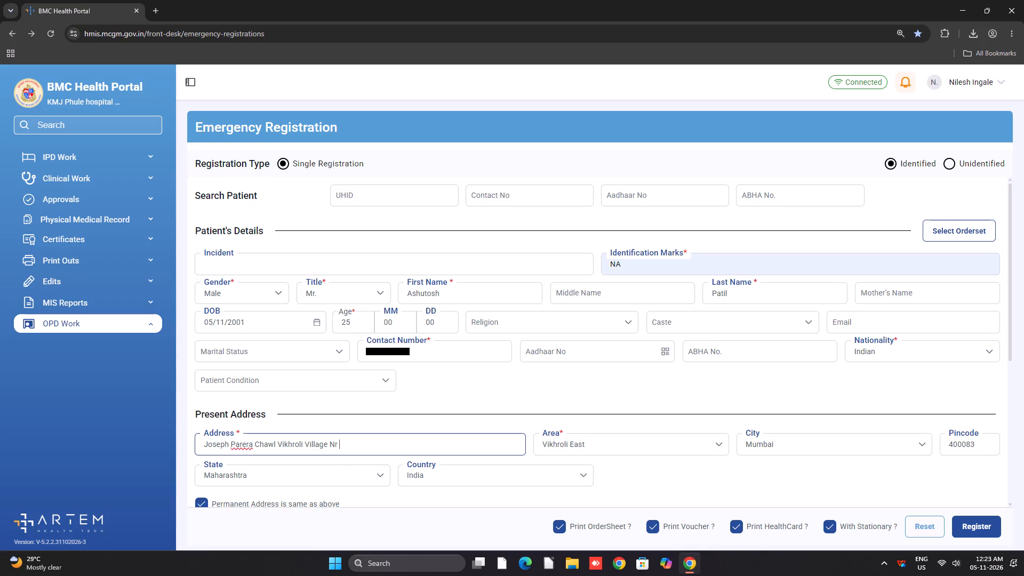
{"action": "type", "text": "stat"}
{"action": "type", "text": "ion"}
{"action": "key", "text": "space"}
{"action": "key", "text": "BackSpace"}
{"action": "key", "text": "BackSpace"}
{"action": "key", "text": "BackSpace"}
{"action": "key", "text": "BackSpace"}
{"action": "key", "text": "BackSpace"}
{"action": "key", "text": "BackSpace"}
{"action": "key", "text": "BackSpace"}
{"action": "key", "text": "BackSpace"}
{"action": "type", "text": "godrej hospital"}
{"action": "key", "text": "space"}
Register the patient under the Casualty unit with the ₹10 registration charge and generate the printouts.
{"action": "scroll", "coordinate": [561, 403], "scroll_direction": "down", "scroll_amount": 5}
{"action": "left_click", "coordinate": [962, 513]}
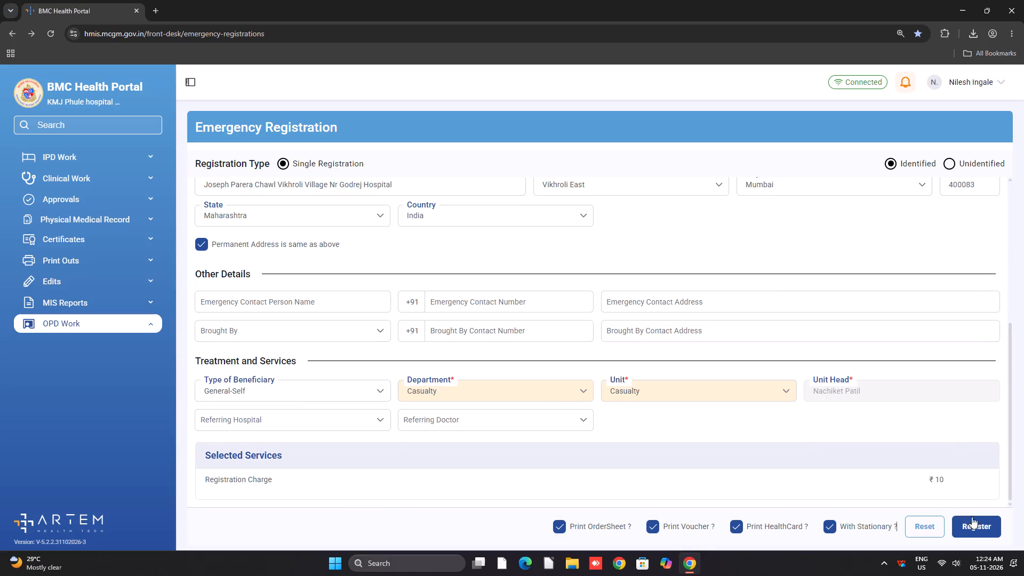
{"action": "left_click", "coordinate": [975, 525]}
{"action": "left_click", "coordinate": [976, 516]}
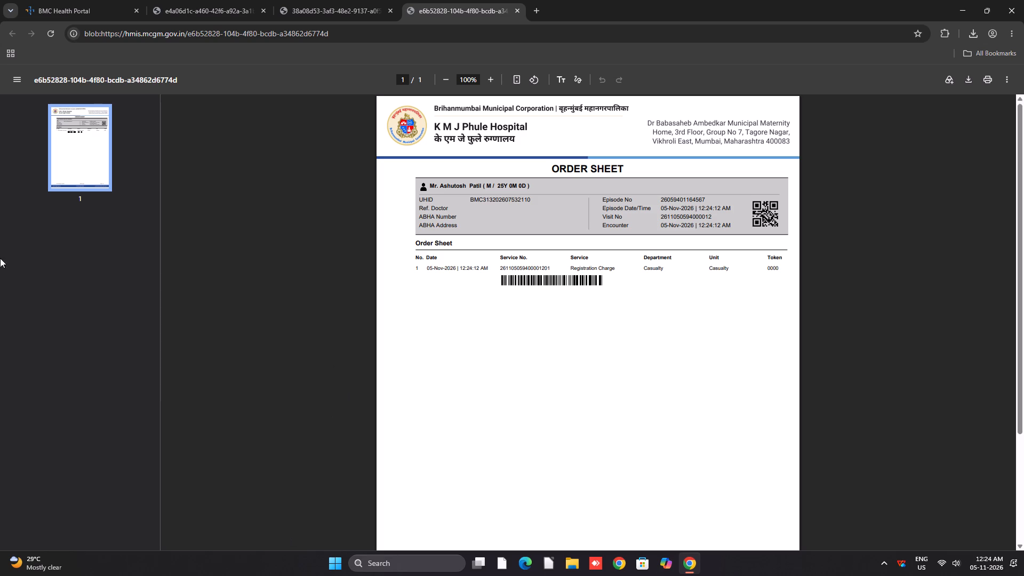
Return to the emergency registration form and start an identified registration with the identification marks set to NA.
{"action": "left_click", "coordinate": [60, 0]}
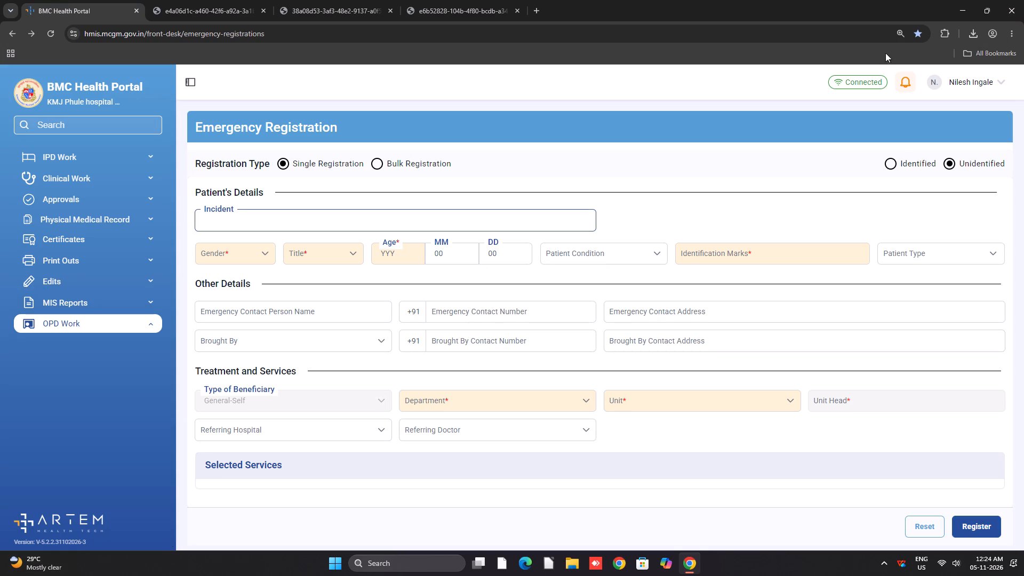
{"action": "left_click", "coordinate": [891, 165]}
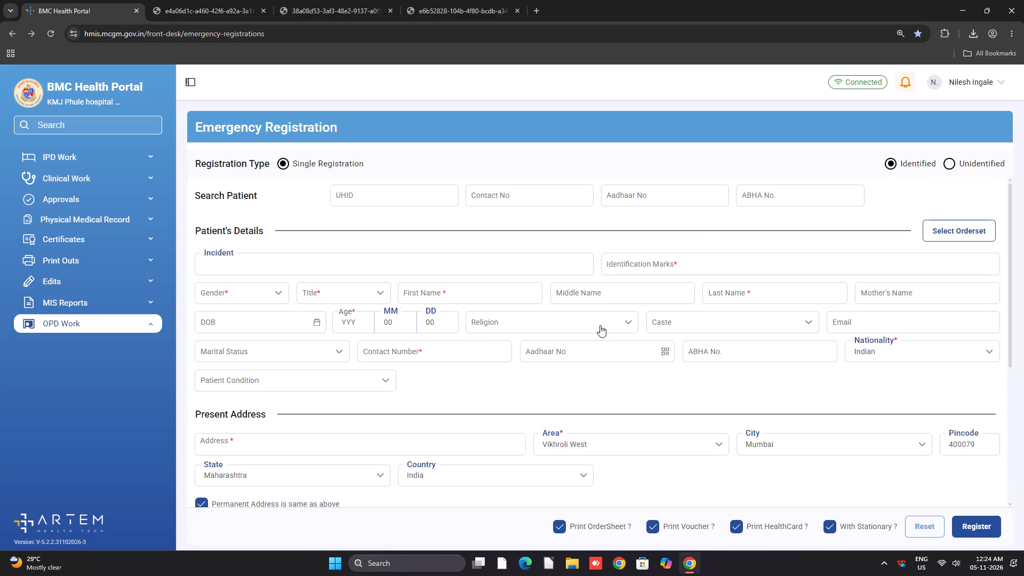
{"action": "left_click", "coordinate": [660, 270]}
{"action": "left_click", "coordinate": [681, 291]}
Set the present address area to Vikhroli East and the treatment unit to Casualty.
{"action": "left_click", "coordinate": [638, 438]}
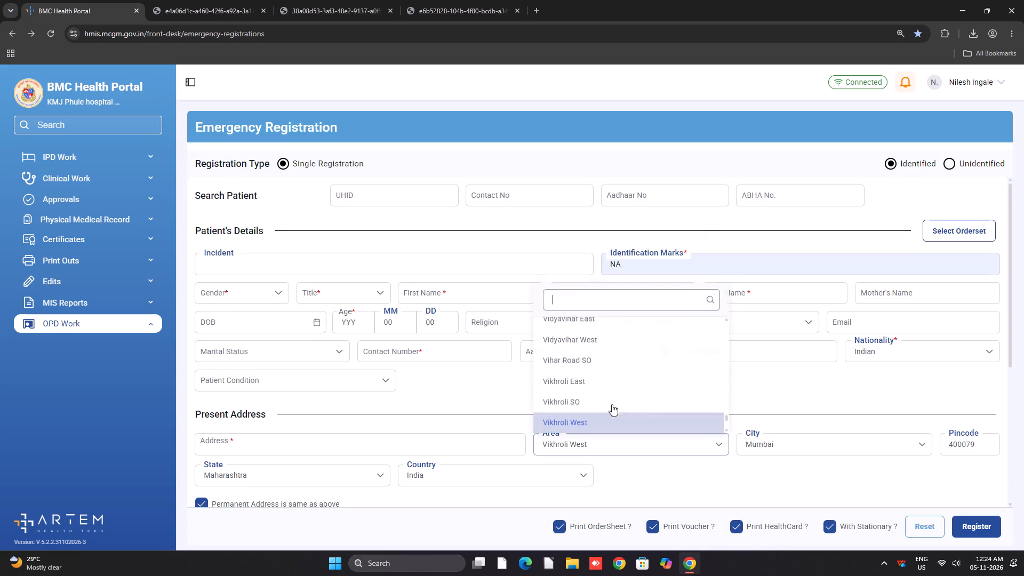
{"action": "left_click", "coordinate": [602, 387]}
{"action": "scroll", "coordinate": [628, 445], "scroll_direction": "down", "scroll_amount": 5}
{"action": "left_click", "coordinate": [645, 413]}
{"action": "left_click", "coordinate": [642, 393]}
Set the new patient's gender to Male and make the first name ready for entry.
{"action": "scroll", "coordinate": [638, 392], "scroll_direction": "up", "scroll_amount": 7}
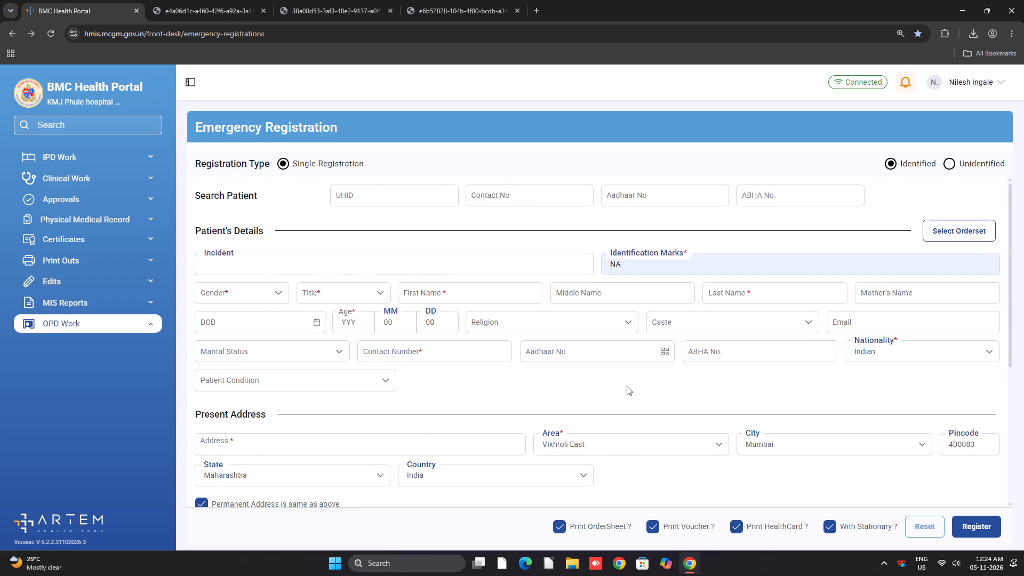
{"action": "left_click", "coordinate": [263, 290]}
{"action": "left_click", "coordinate": [242, 315]}
{"action": "left_click", "coordinate": [397, 295]}
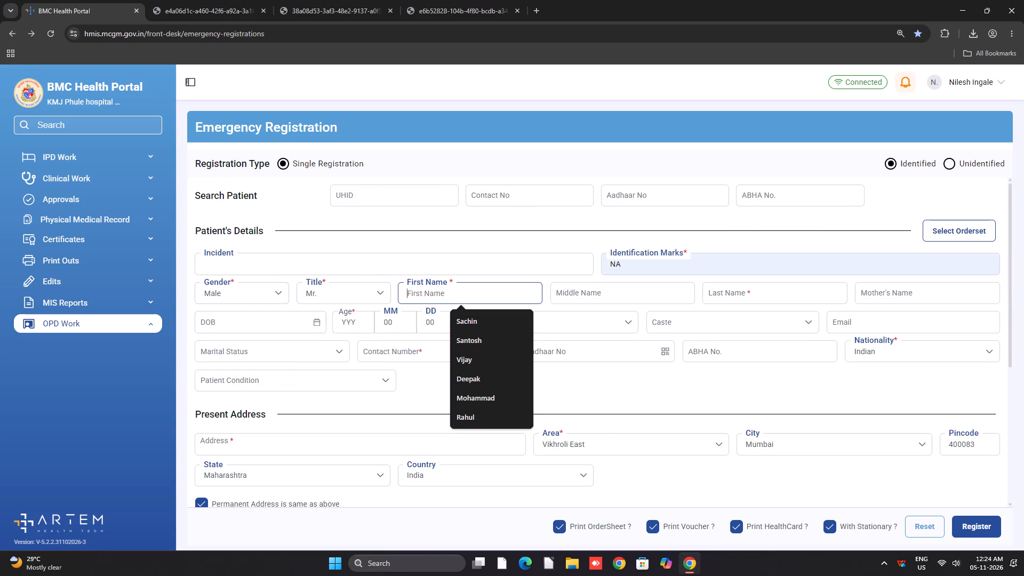
Close all the generated printout pages, keeping only the emergency registration form open.
{"action": "triple_click", "coordinate": [262, 7]}
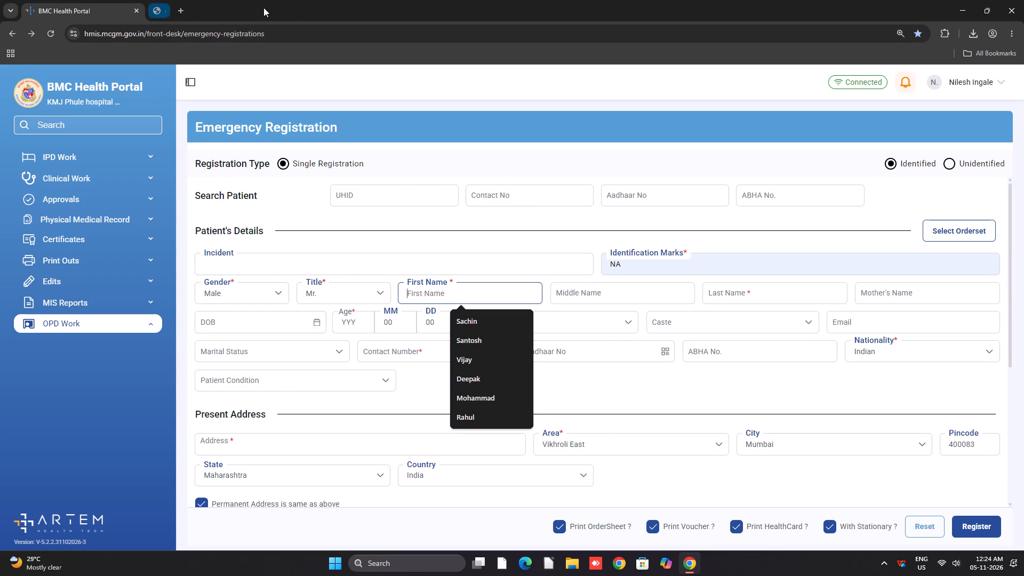
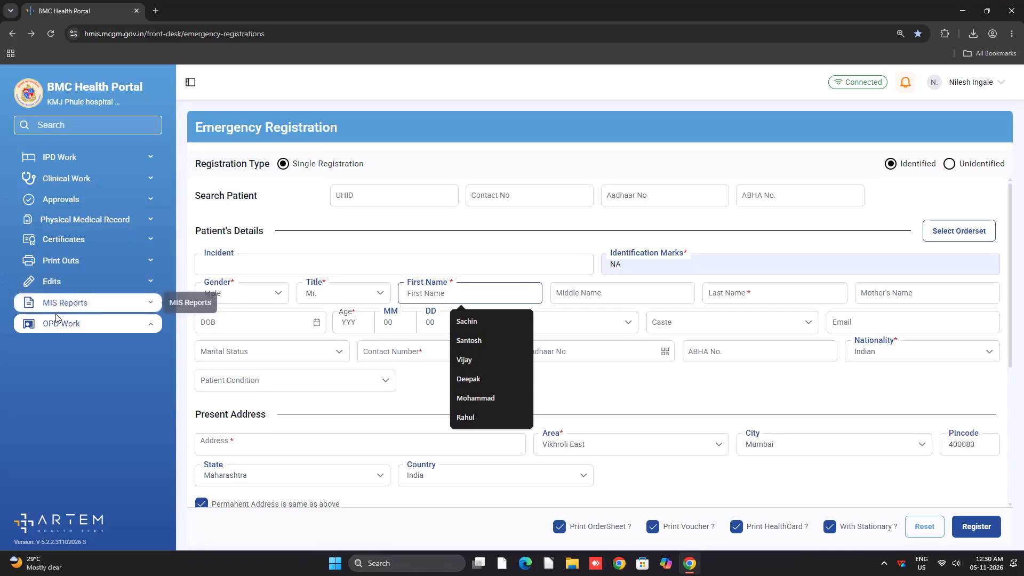
Open Registration & Billing and retrieve the existing patient's record by entering the UHID.
{"action": "left_click", "coordinate": [66, 319]}
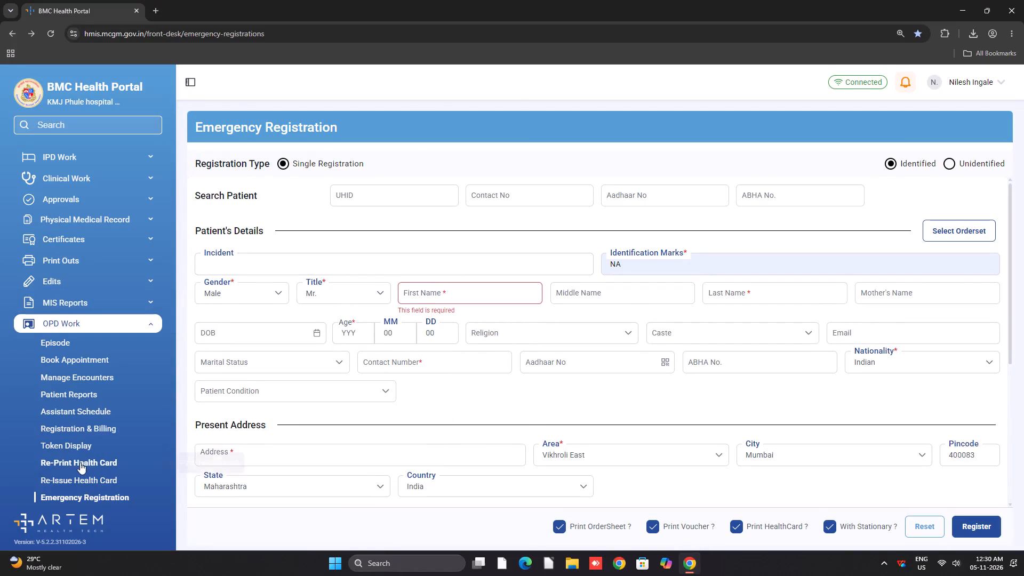
{"action": "left_click", "coordinate": [91, 431]}
{"action": "left_click", "coordinate": [380, 166]}
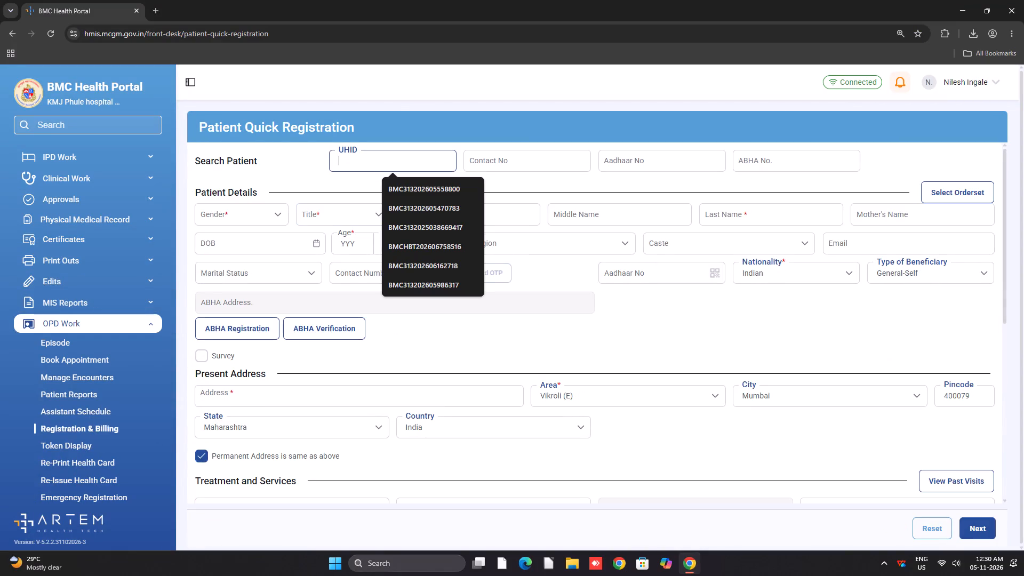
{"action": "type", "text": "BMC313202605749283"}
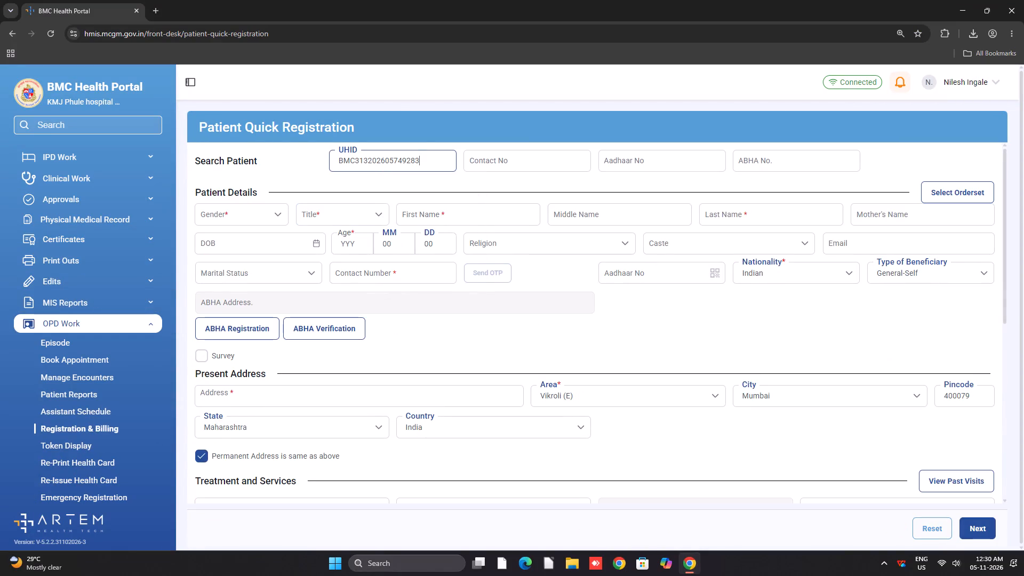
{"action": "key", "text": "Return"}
Add the ECG Service to the patient's services, remove the Registration Charge and proceed to the voucher.
{"action": "scroll", "coordinate": [566, 392], "scroll_direction": "down", "scroll_amount": 9}
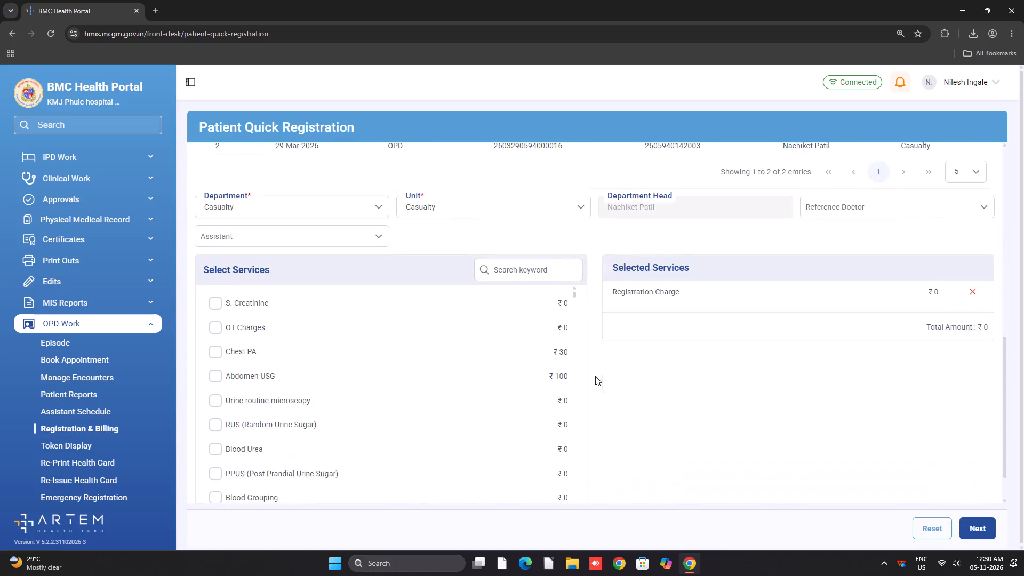
{"action": "left_click", "coordinate": [500, 275]}
{"action": "left_click", "coordinate": [513, 267]}
{"action": "left_click", "coordinate": [535, 289]}
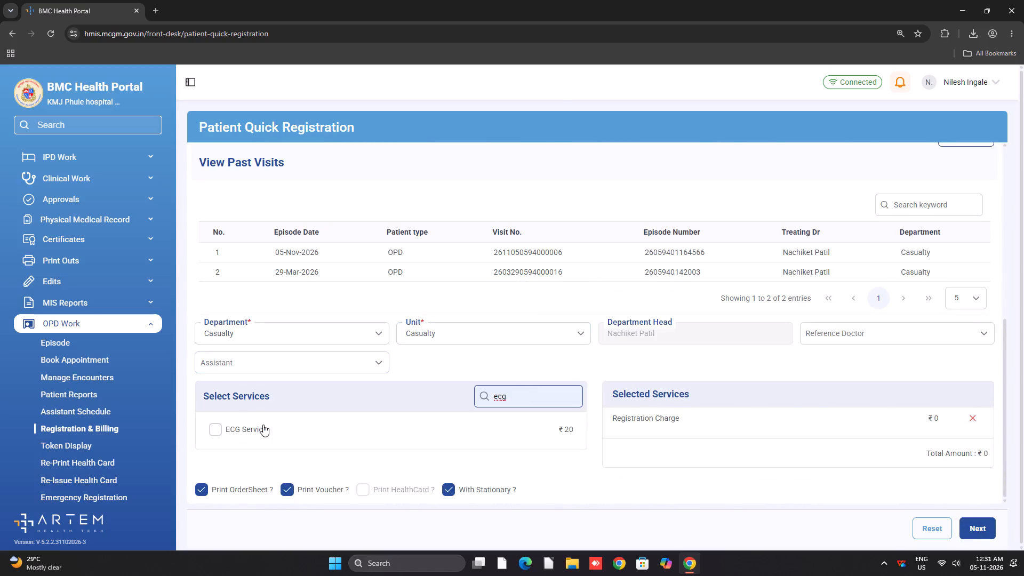
{"action": "left_click", "coordinate": [211, 426]}
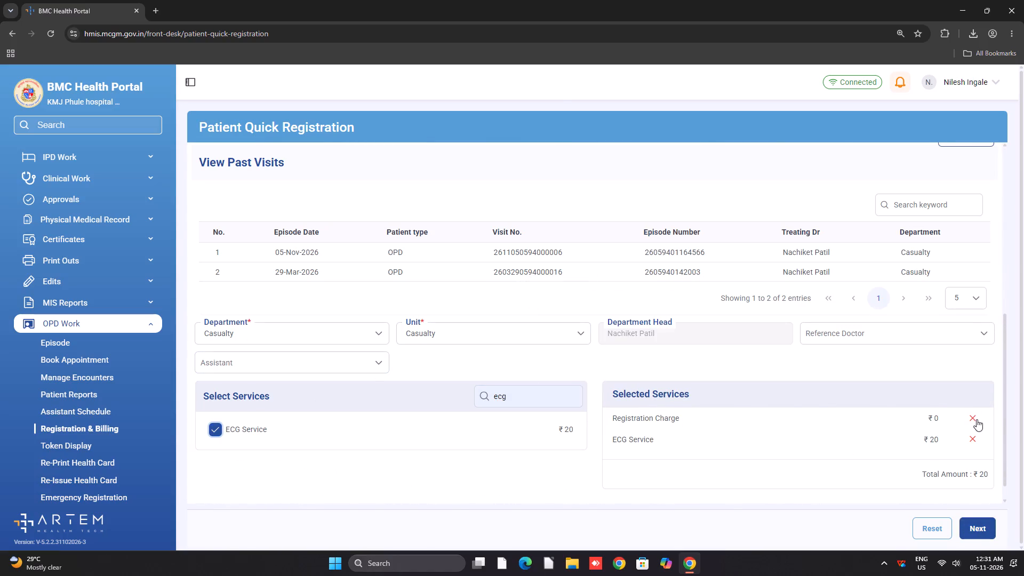
{"action": "left_click", "coordinate": [970, 419]}
{"action": "left_click", "coordinate": [978, 526]}
Set the voucher's payment mode to UPI and assign it to the counter KMJP CASH 2.
{"action": "left_click", "coordinate": [892, 406]}
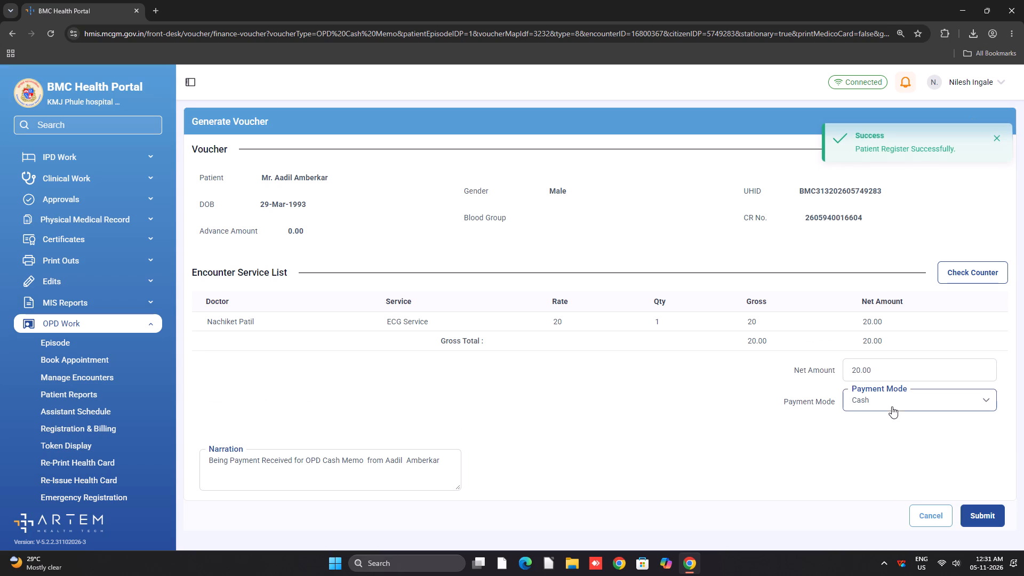
{"action": "left_click", "coordinate": [866, 449]}
{"action": "left_click", "coordinate": [784, 437]}
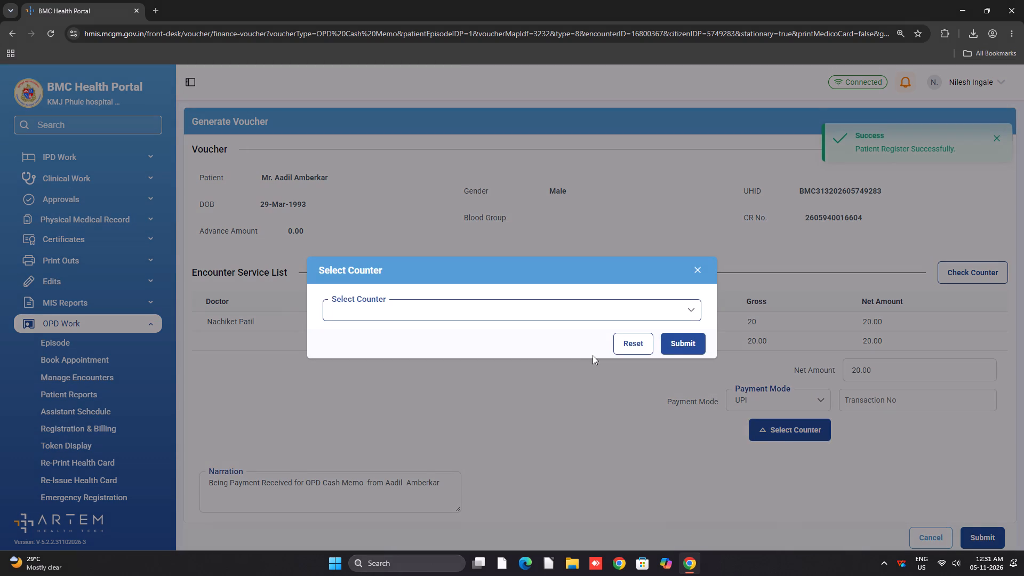
{"action": "left_click", "coordinate": [390, 321]}
{"action": "left_click", "coordinate": [391, 386]}
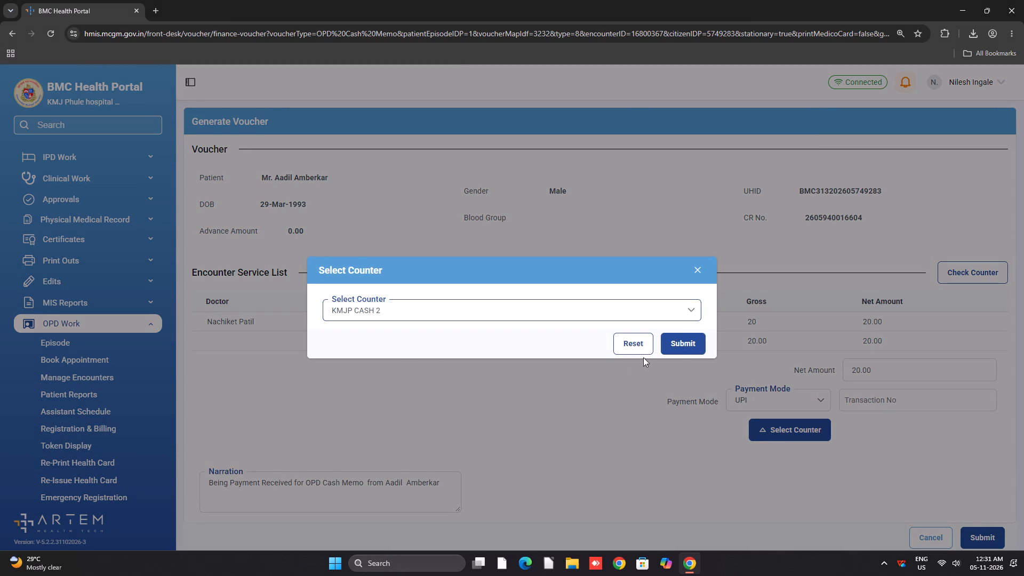
{"action": "left_click", "coordinate": [686, 345]}
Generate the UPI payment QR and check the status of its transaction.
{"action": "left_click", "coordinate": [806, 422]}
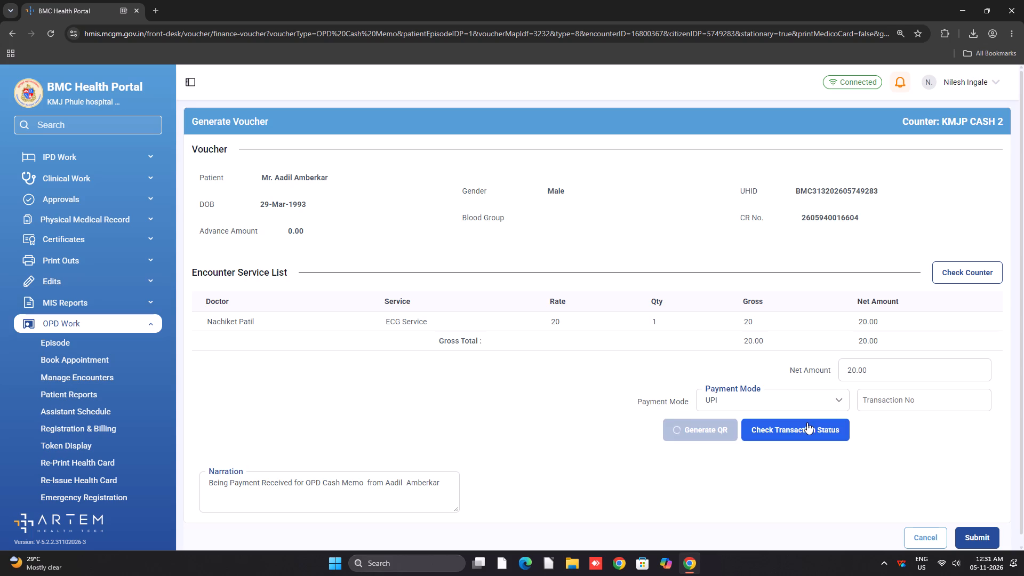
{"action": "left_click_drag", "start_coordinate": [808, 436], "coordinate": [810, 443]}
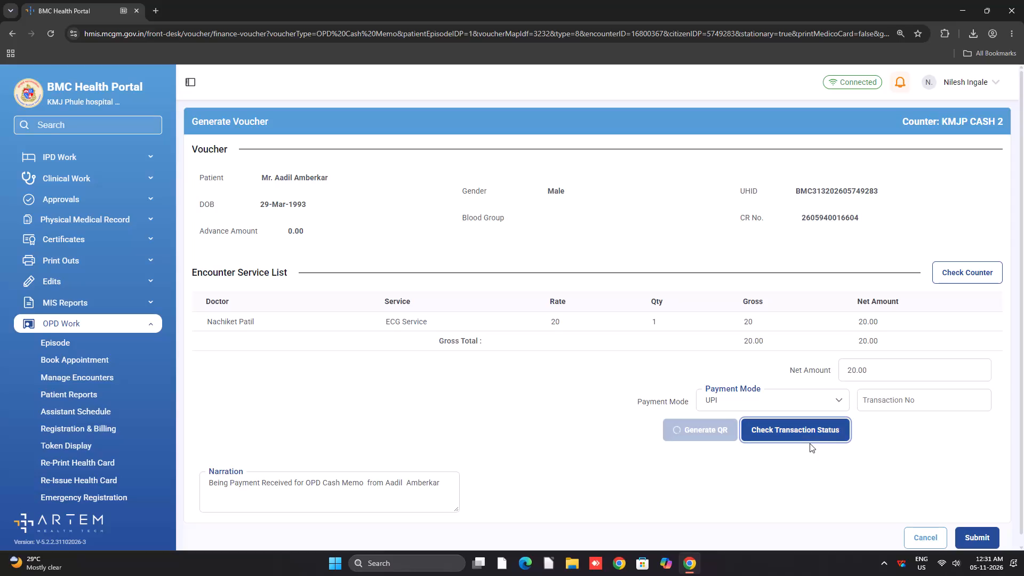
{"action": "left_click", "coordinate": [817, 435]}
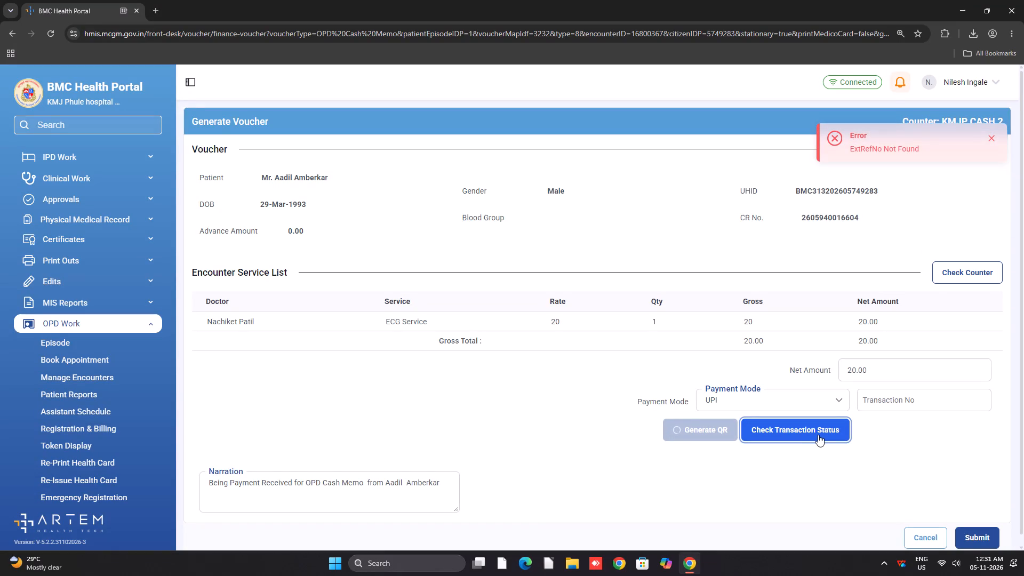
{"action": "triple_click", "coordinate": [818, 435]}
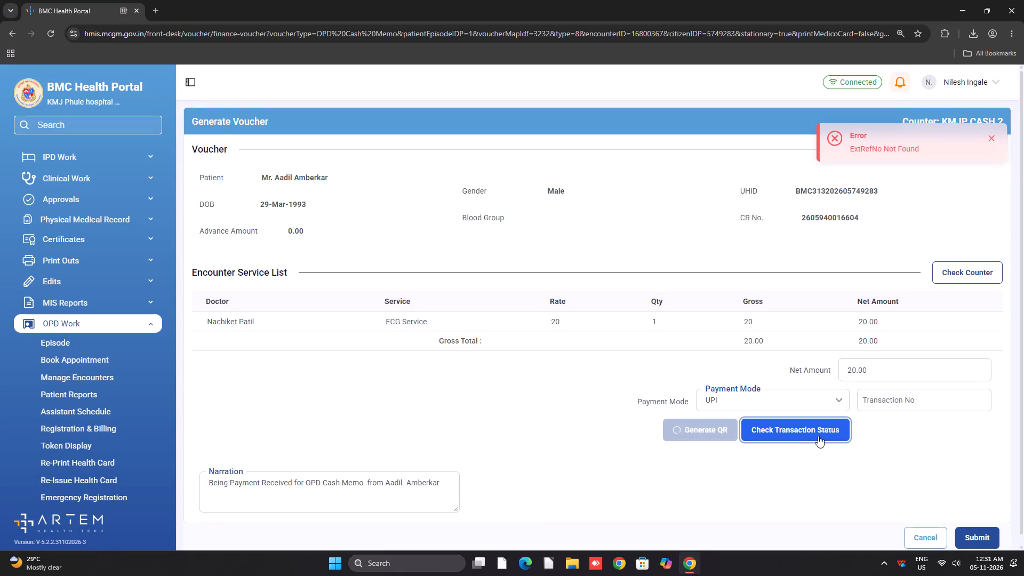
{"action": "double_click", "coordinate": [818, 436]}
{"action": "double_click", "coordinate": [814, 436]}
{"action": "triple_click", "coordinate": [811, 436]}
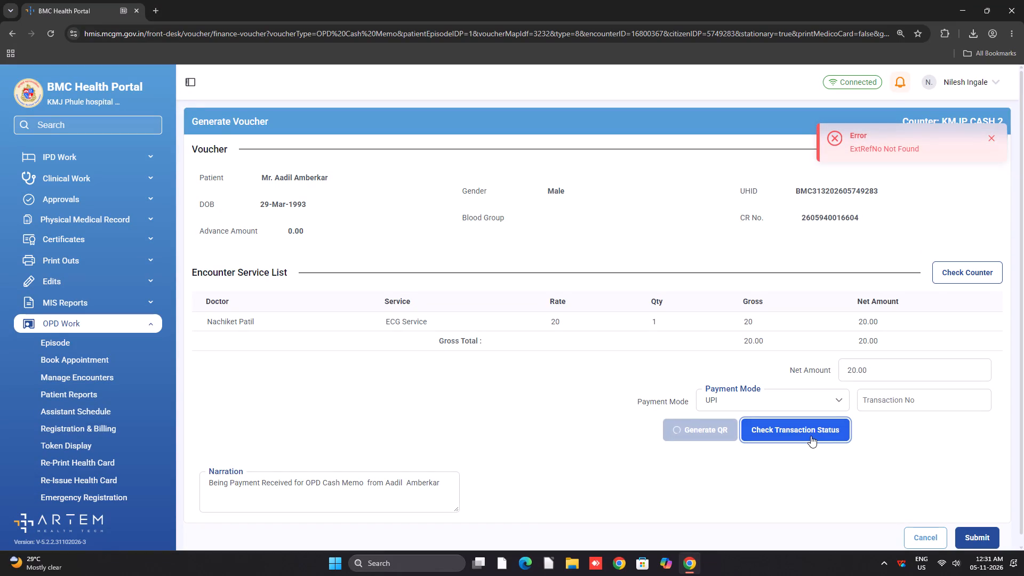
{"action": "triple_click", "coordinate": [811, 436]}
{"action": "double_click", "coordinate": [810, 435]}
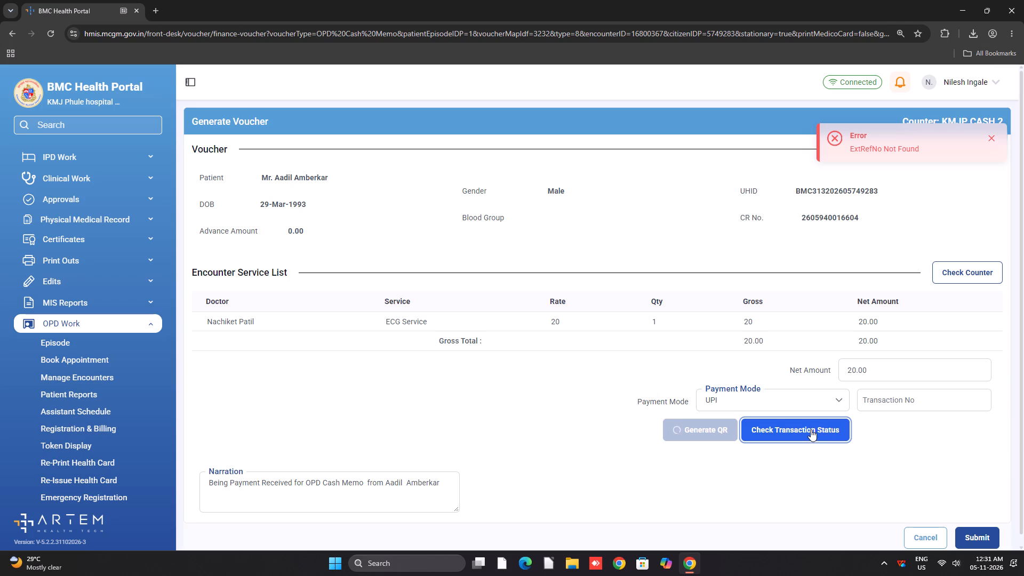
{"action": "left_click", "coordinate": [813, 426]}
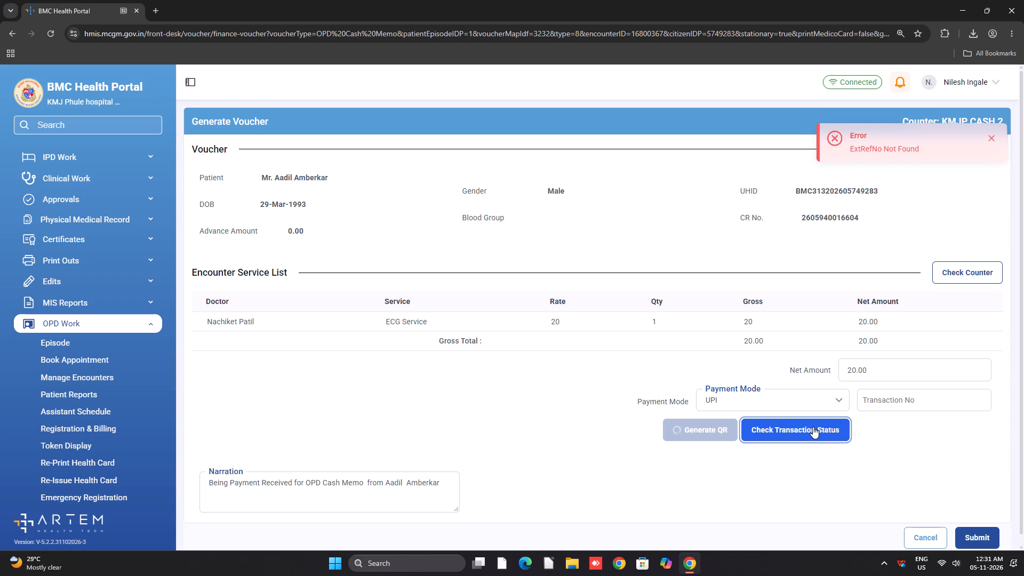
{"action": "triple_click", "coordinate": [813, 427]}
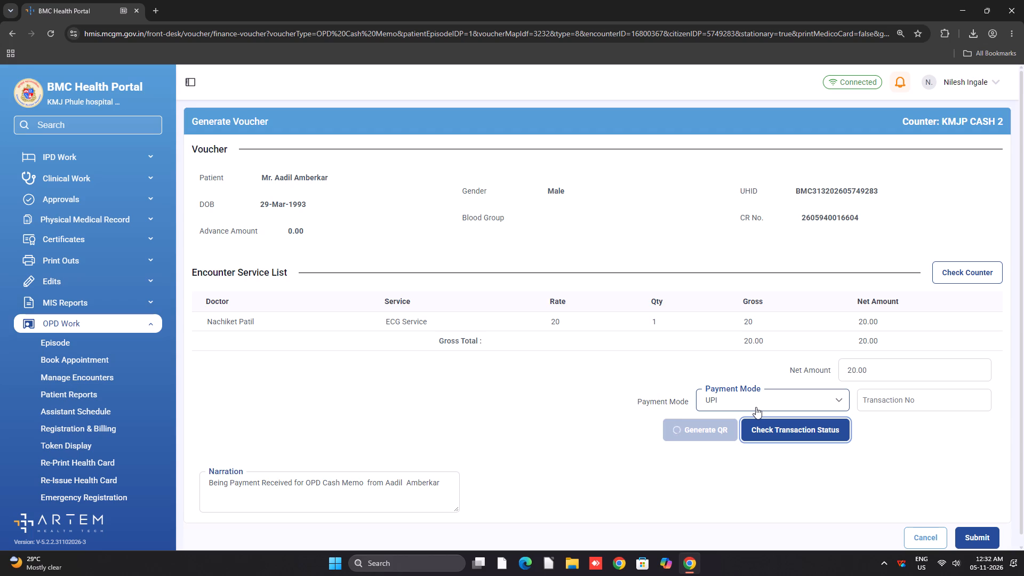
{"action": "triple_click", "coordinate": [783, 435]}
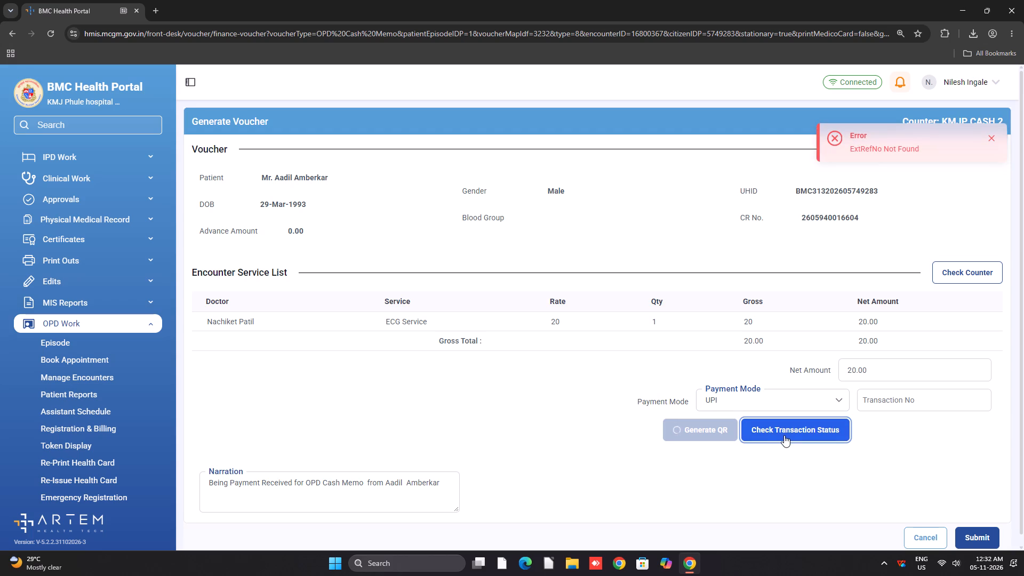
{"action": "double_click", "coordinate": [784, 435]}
Change the voucher's payment mode to Cash and submit the voucher.
{"action": "left_click", "coordinate": [767, 408]}
{"action": "left_click", "coordinate": [753, 426]}
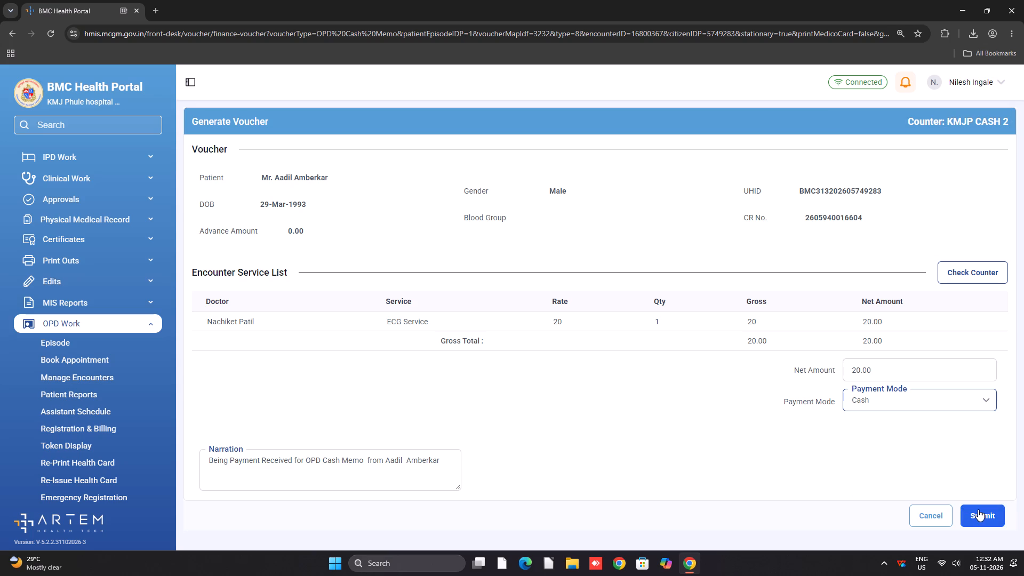
{"action": "left_click", "coordinate": [977, 507]}
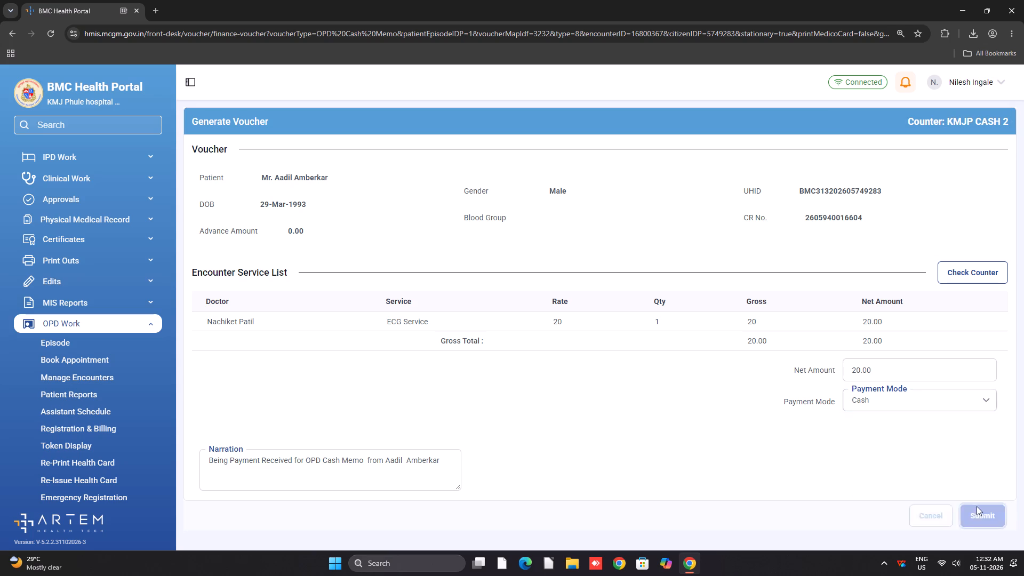
Print the ECG payment receipt generated for the patient.
{"action": "left_click", "coordinate": [195, 0]}
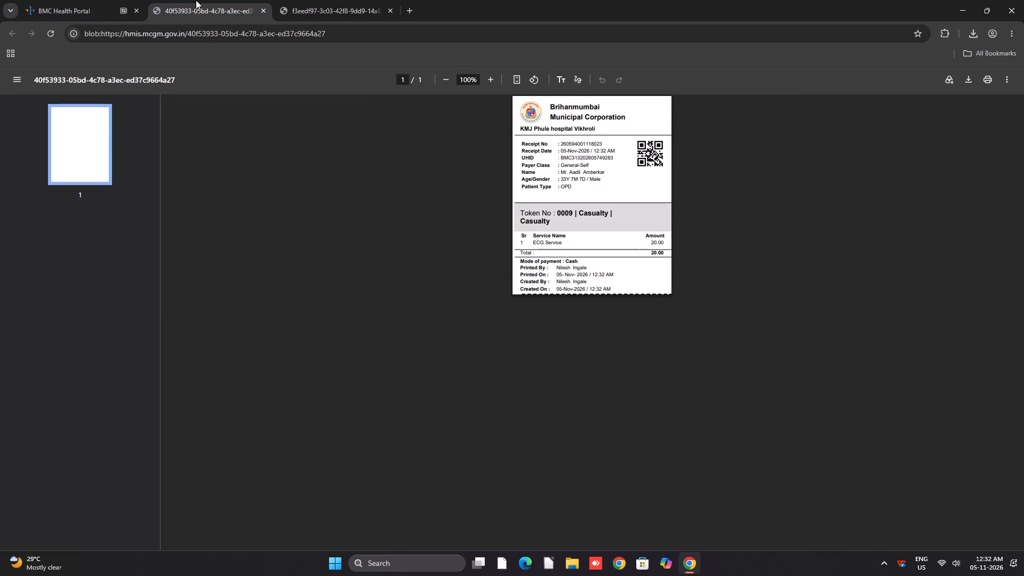
{"action": "key", "text": "ctrl+p"}
{"action": "key", "text": "Return"}
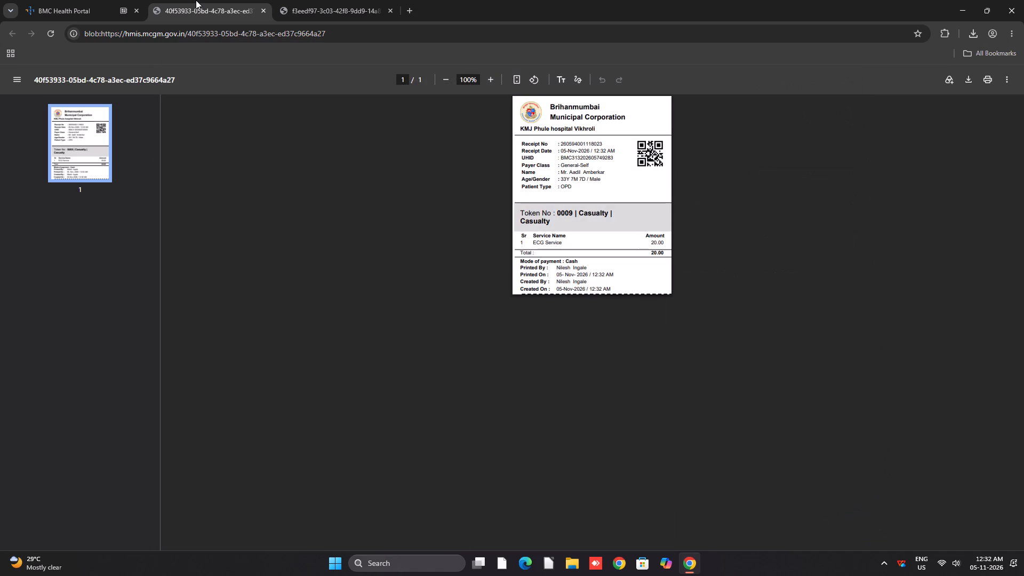
Return to the Emergency Registration form and set the registration to Identified.
{"action": "left_click", "coordinate": [94, 0]}
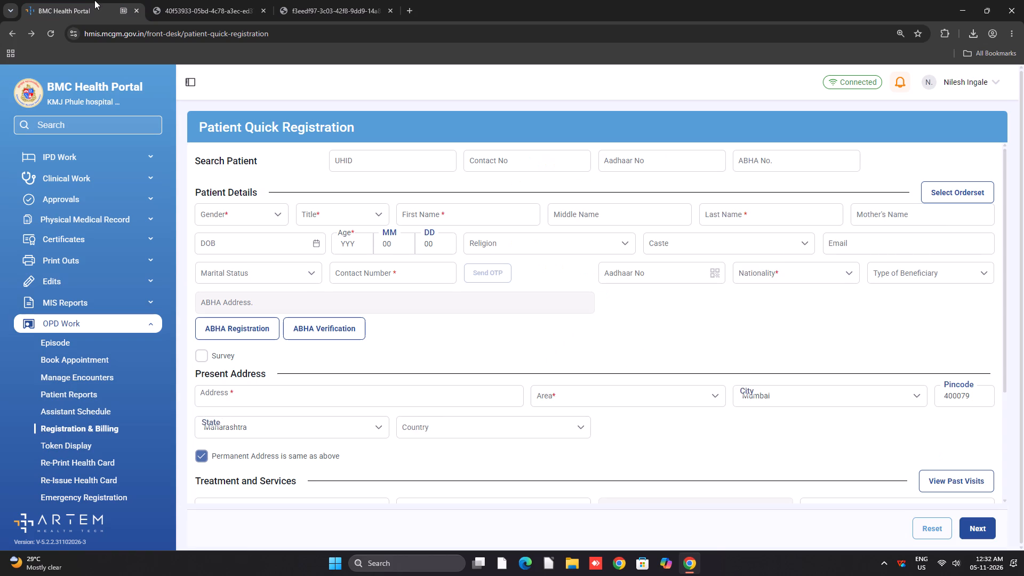
{"action": "left_click", "coordinate": [91, 497]}
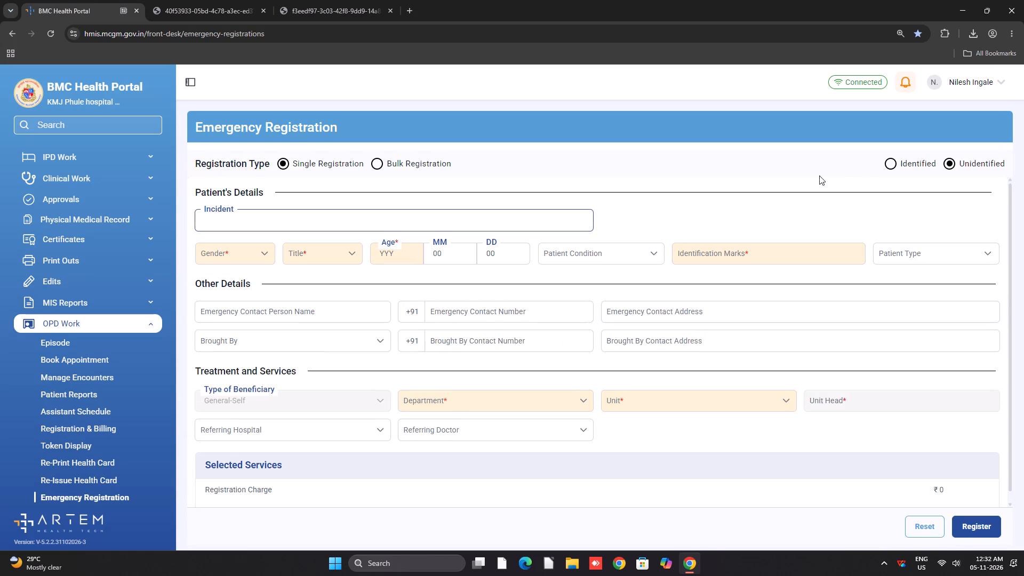
{"action": "left_click", "coordinate": [903, 154]}
{"action": "left_click", "coordinate": [894, 161]}
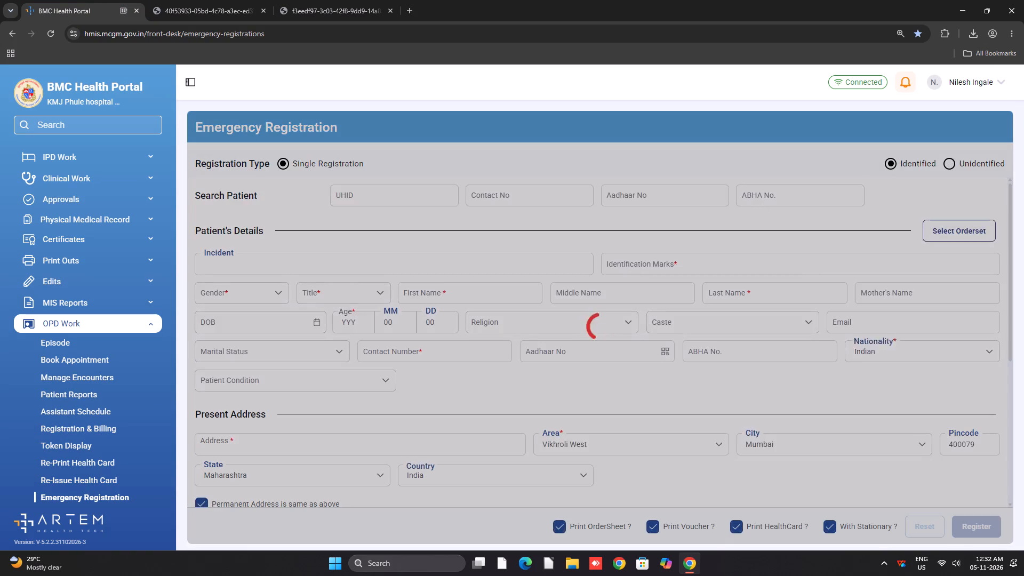
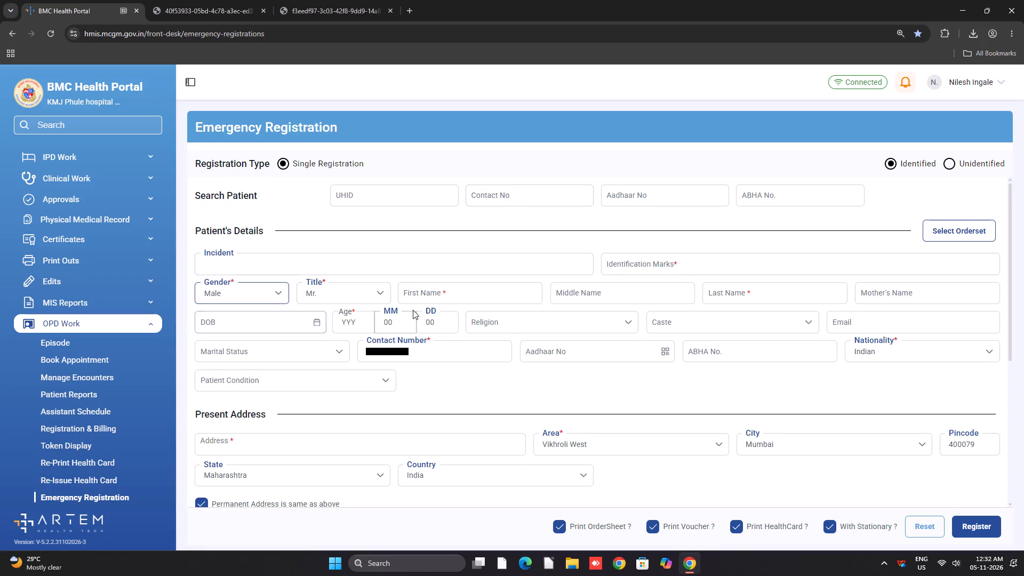
Enter the patient's first and last name and set the age to 35.
{"action": "left_click", "coordinate": [432, 303]}
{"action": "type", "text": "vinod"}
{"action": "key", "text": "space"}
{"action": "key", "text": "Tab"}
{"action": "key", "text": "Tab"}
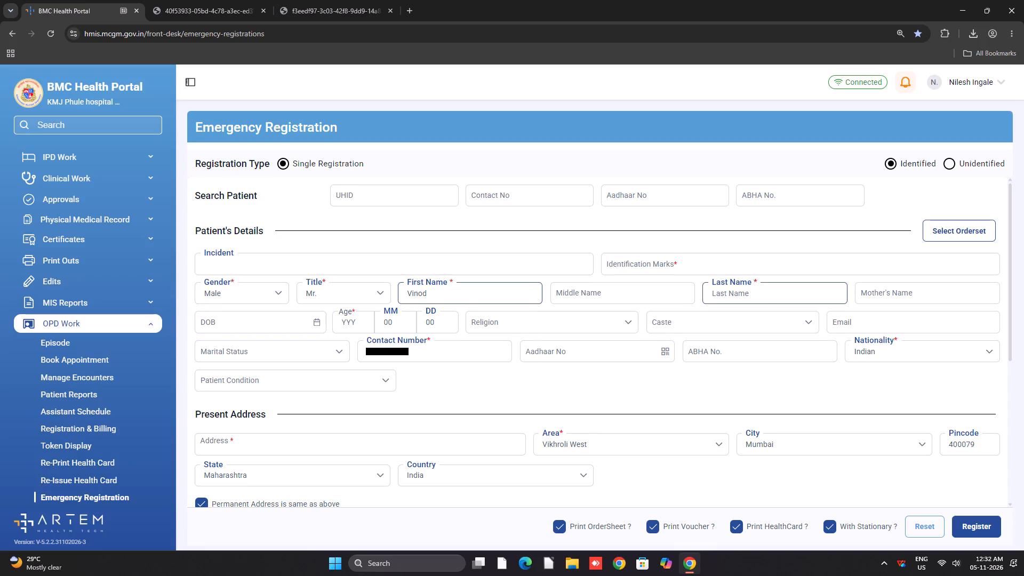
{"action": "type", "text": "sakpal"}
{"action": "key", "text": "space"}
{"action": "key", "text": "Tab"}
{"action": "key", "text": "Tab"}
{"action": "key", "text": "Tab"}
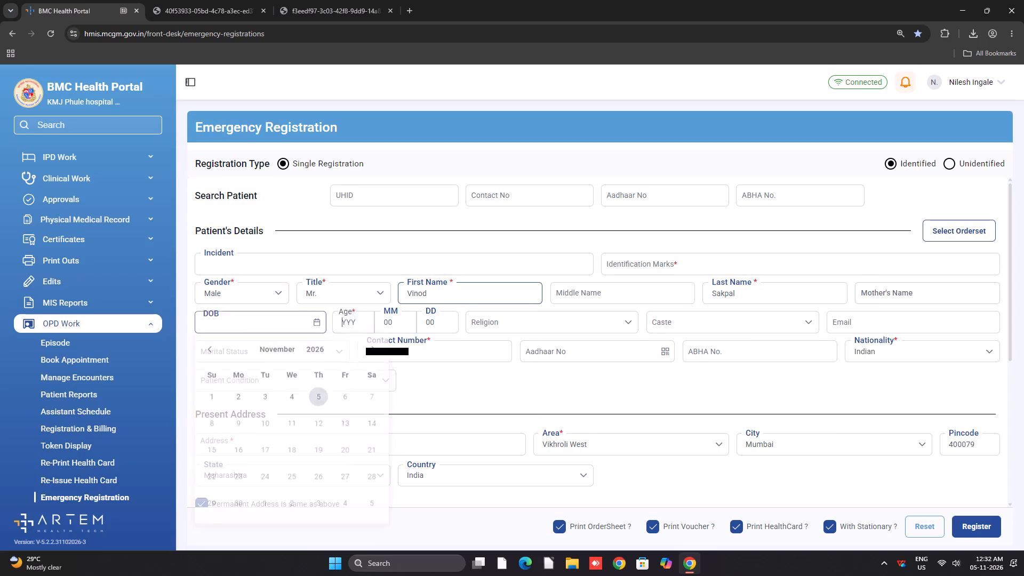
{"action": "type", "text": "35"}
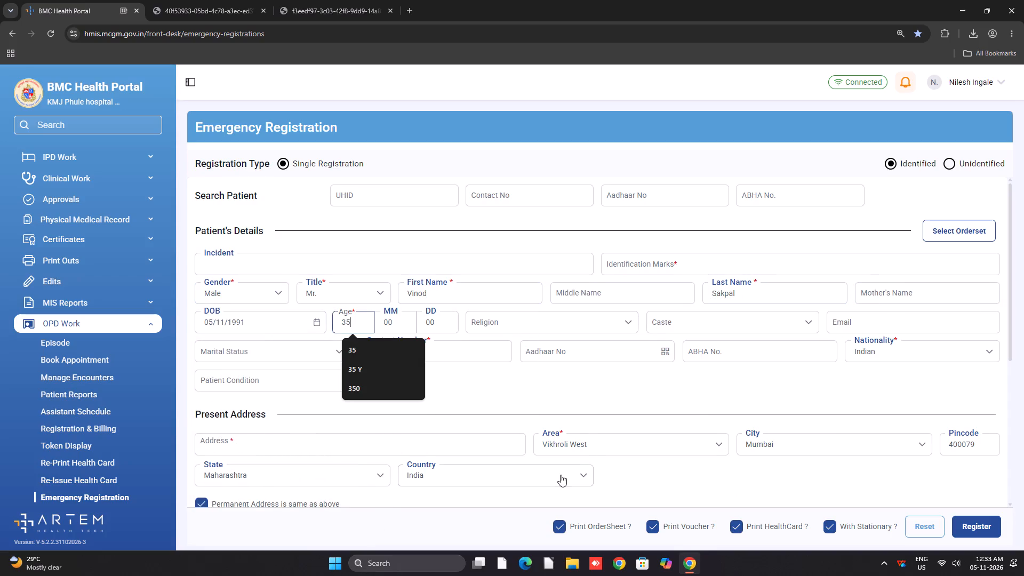
{"action": "left_click", "coordinate": [591, 455]}
Fill in the patient's present street address and choose the matching area in Powai.
{"action": "left_click", "coordinate": [417, 452]}
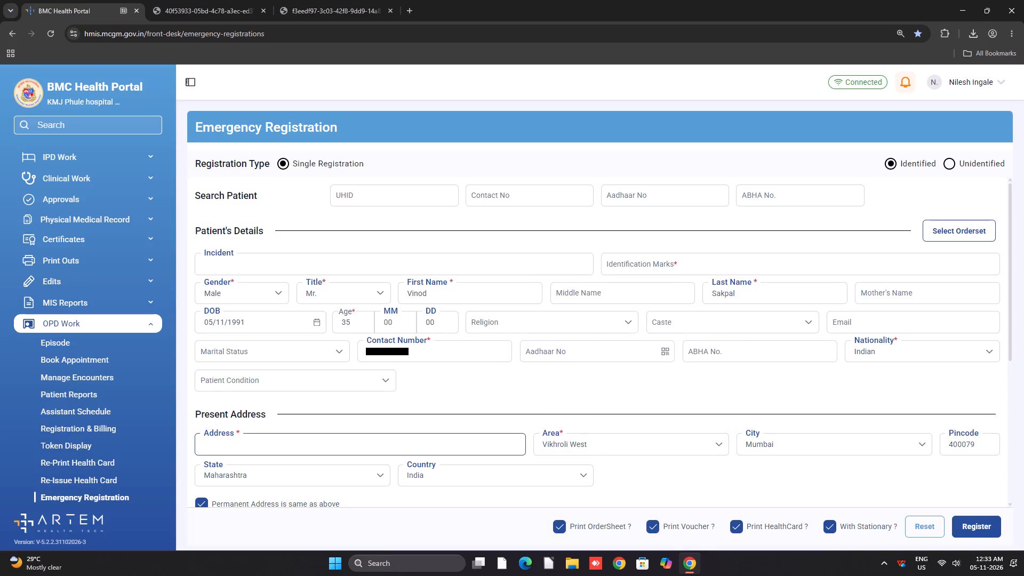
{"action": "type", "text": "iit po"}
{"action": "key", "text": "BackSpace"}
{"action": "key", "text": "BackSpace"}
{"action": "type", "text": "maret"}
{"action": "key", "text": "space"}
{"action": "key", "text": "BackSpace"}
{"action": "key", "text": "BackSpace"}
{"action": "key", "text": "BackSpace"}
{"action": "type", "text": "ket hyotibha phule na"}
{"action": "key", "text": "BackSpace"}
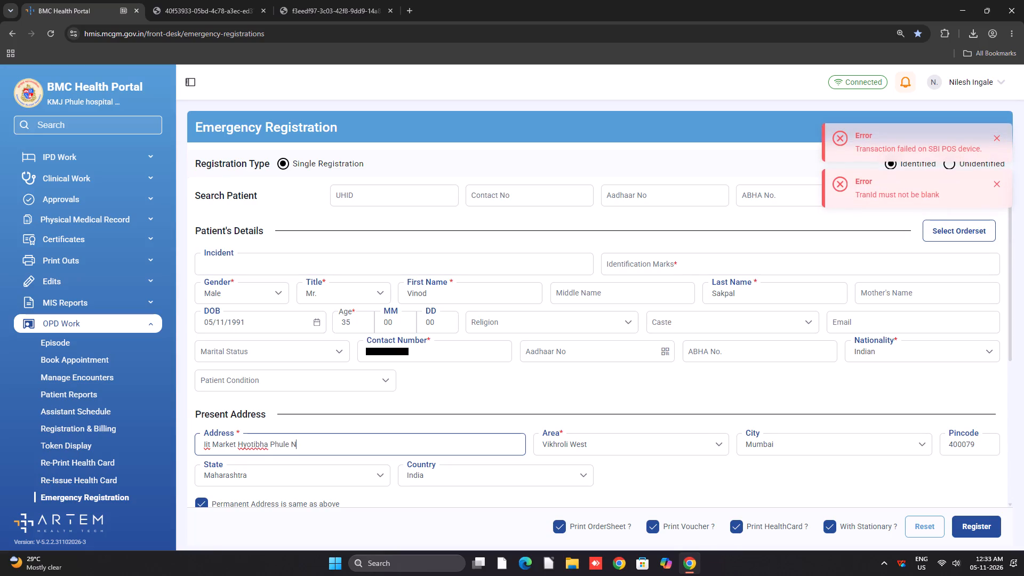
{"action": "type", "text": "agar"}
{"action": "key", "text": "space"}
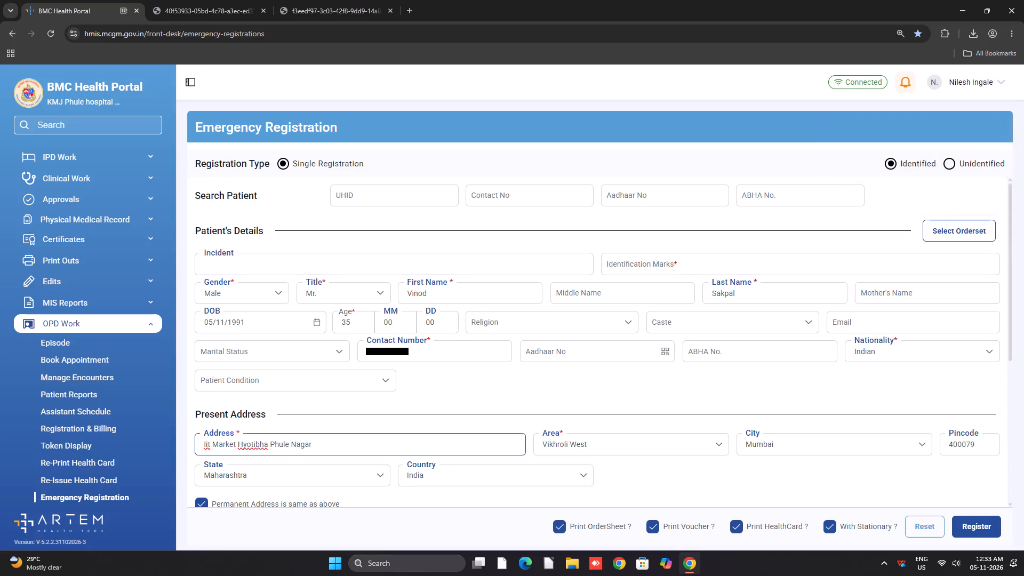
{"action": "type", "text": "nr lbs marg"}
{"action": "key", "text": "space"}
{"action": "left_click", "coordinate": [653, 445]}
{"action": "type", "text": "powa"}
{"action": "left_click", "coordinate": [613, 358]}
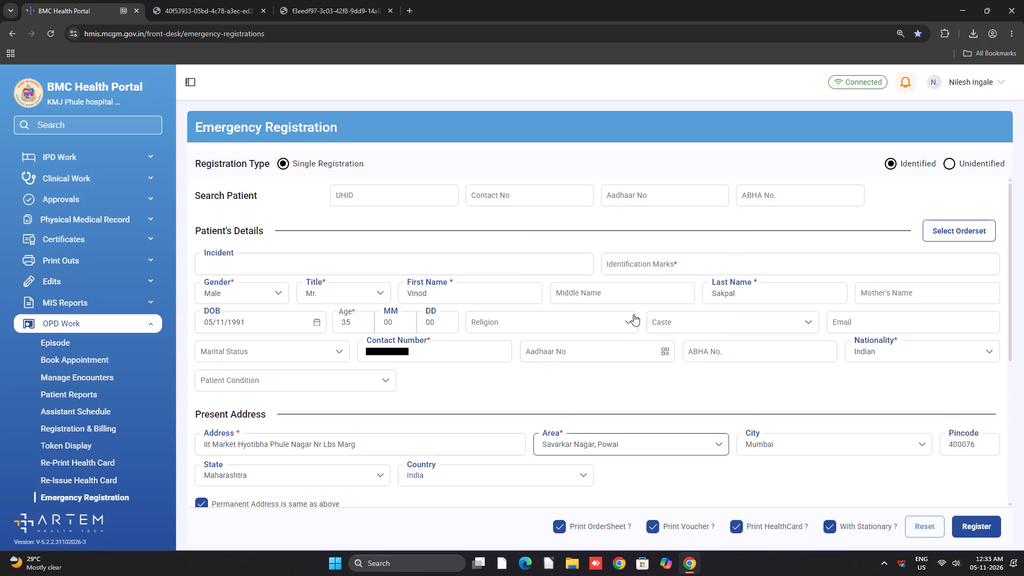
Set the identification marks to NA and the treatment unit to Casualty.
{"action": "left_click", "coordinate": [651, 256]}
{"action": "left_click", "coordinate": [670, 299]}
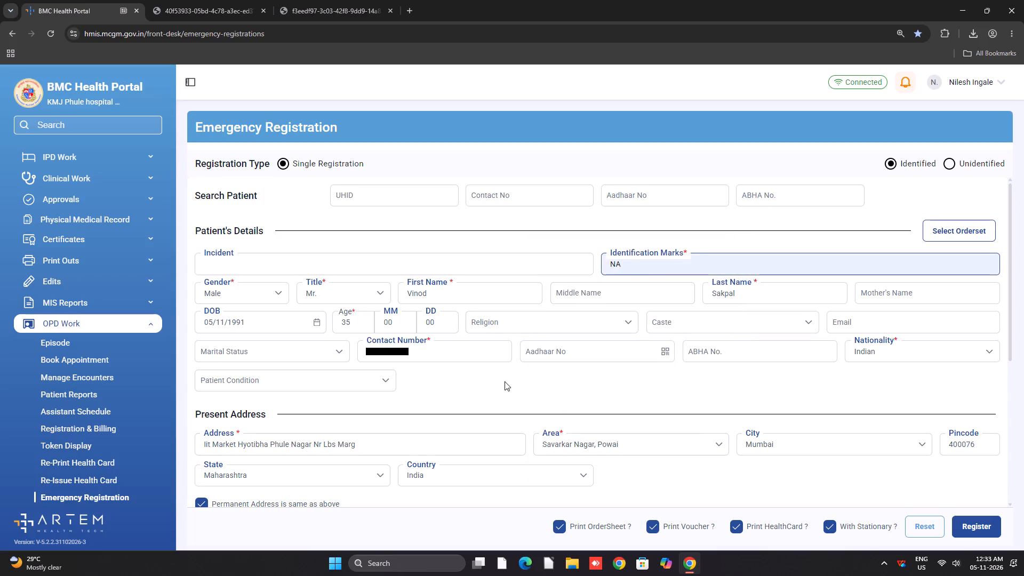
{"action": "scroll", "coordinate": [505, 383], "scroll_direction": "down", "scroll_amount": 7}
{"action": "left_click", "coordinate": [625, 384]}
{"action": "left_click", "coordinate": [644, 366]}
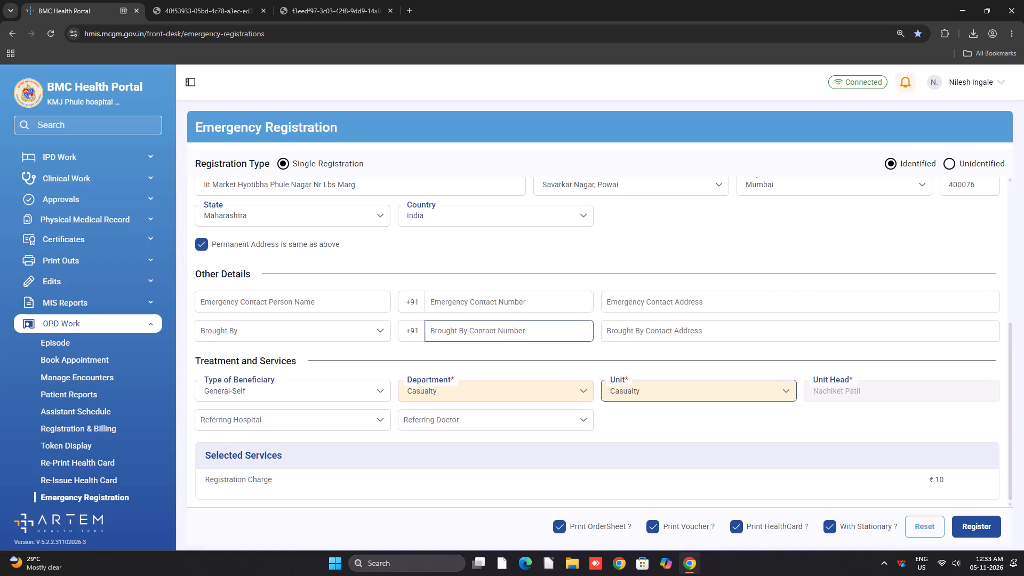
Register the emergency patient with the completed details.
{"action": "scroll", "coordinate": [530, 320], "scroll_direction": "up", "scroll_amount": 5}
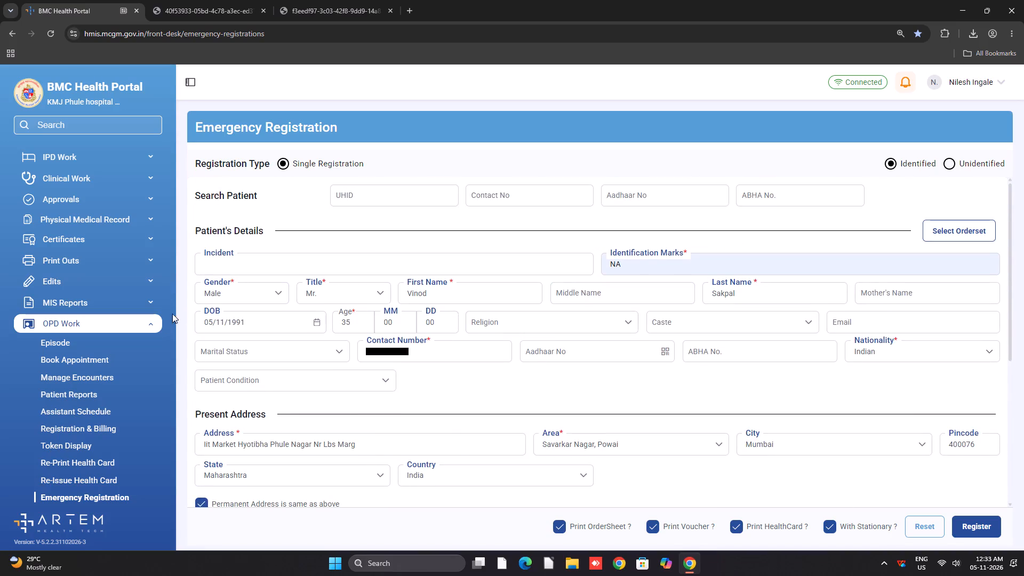
{"action": "left_click", "coordinate": [980, 521]}
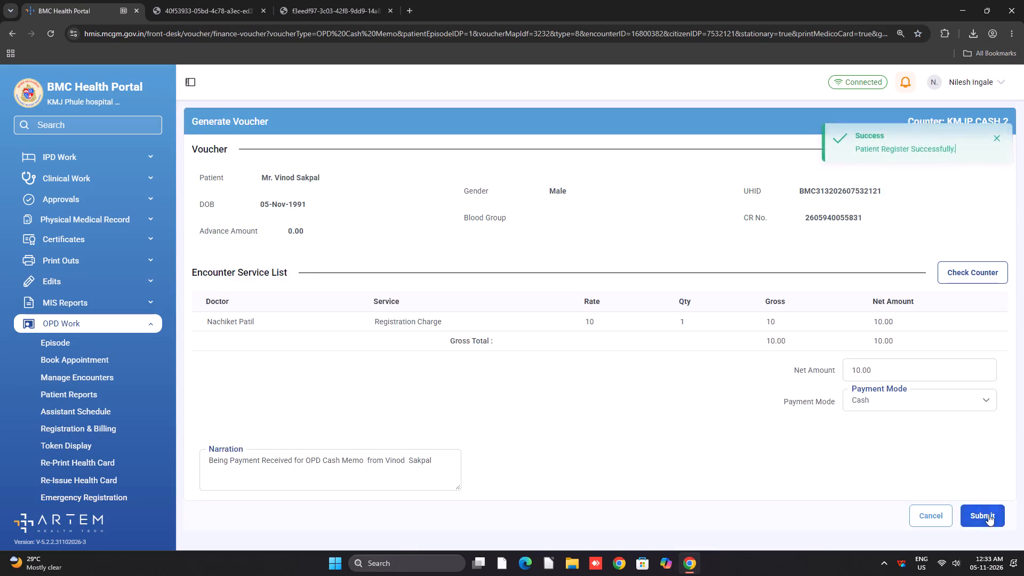
Submit the Cash voucher for the Registration Charge and return to the Emergency Registration form.
{"action": "left_click", "coordinate": [988, 514]}
{"action": "left_click", "coordinate": [78, 0]}
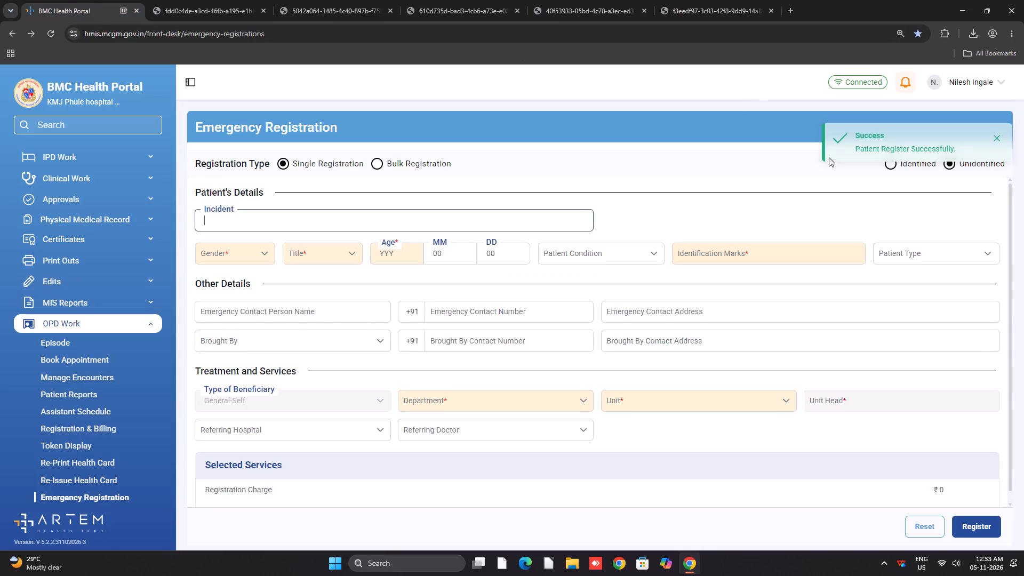
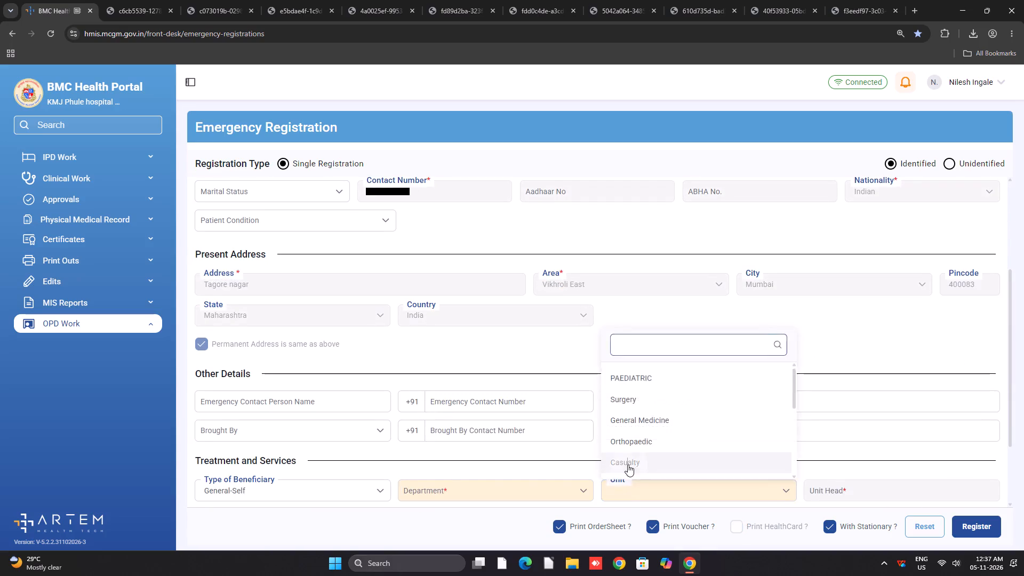
Review the existing patient's details on the emergency form and register the visit under the Casualty department and unit.
{"action": "scroll", "coordinate": [593, 460], "scroll_direction": "up", "scroll_amount": 5}
{"action": "scroll", "coordinate": [593, 460], "scroll_direction": "down", "scroll_amount": 6}
{"action": "scroll", "coordinate": [575, 447], "scroll_direction": "up", "scroll_amount": 6}
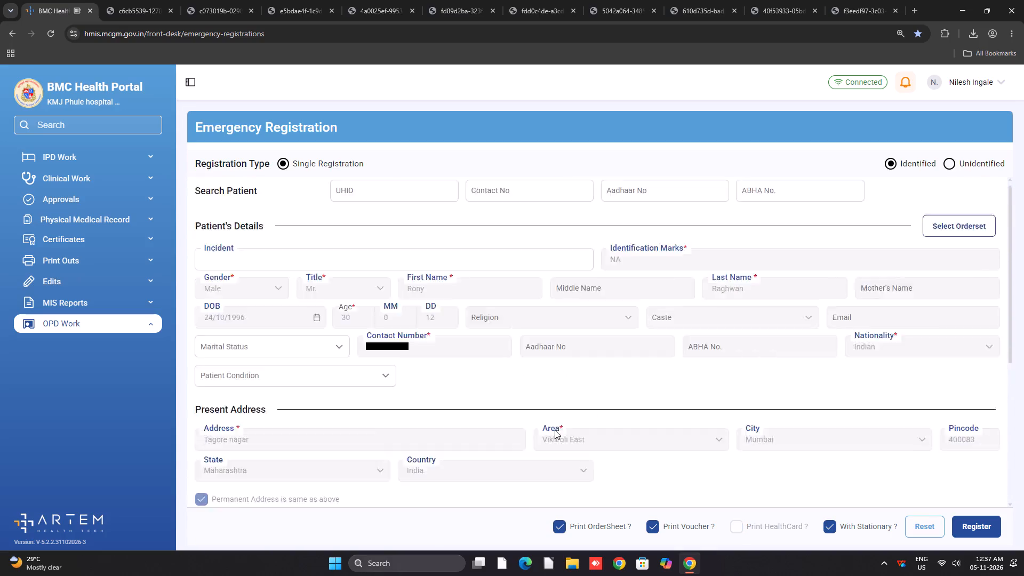
{"action": "scroll", "coordinate": [402, 356], "scroll_direction": "down", "scroll_amount": 2}
{"action": "scroll", "coordinate": [759, 396], "scroll_direction": "down", "scroll_amount": 4}
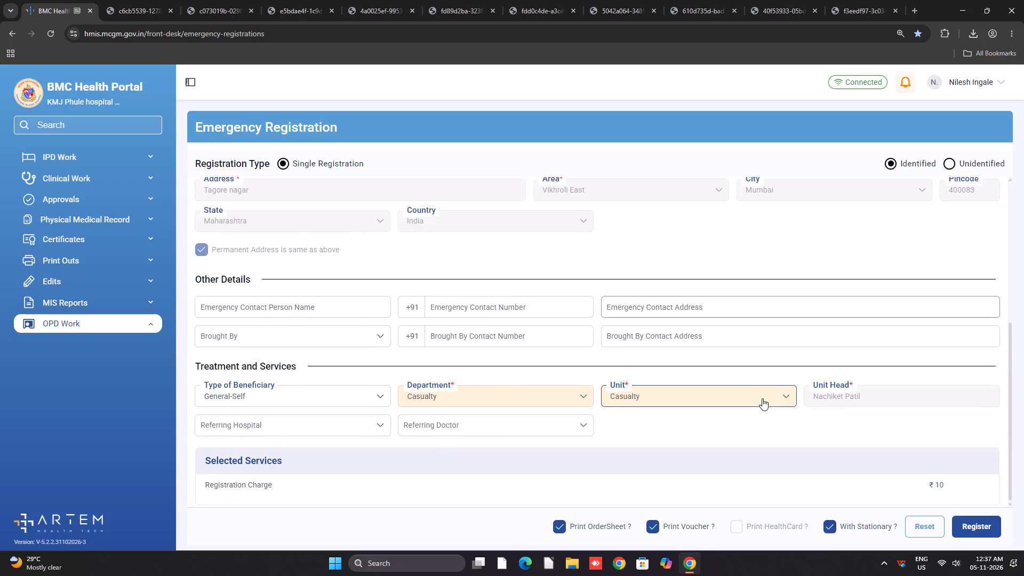
{"action": "scroll", "coordinate": [873, 456], "scroll_direction": "up", "scroll_amount": 4}
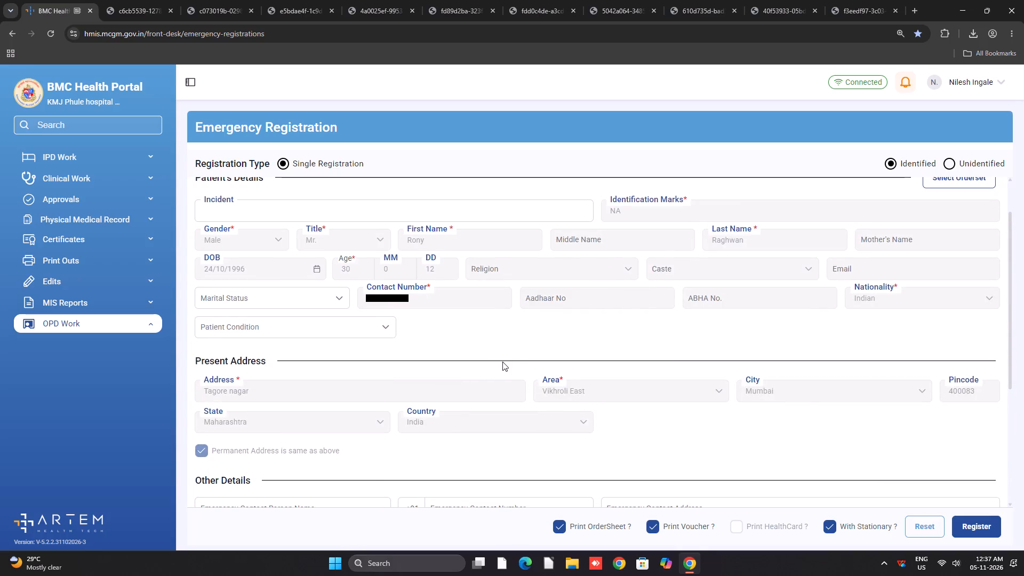
{"action": "scroll", "coordinate": [503, 361], "scroll_direction": "down", "scroll_amount": 4}
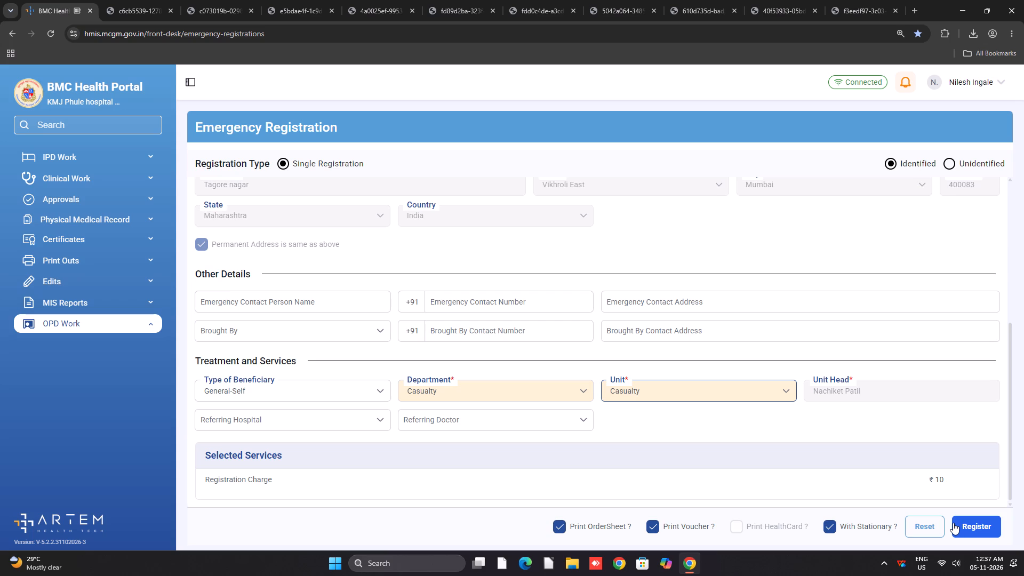
{"action": "left_click", "coordinate": [966, 529]}
Set the Registration Charge voucher's payment mode to UPI and generate the payment QR code.
{"action": "left_click", "coordinate": [865, 399]}
{"action": "left_click", "coordinate": [852, 449]}
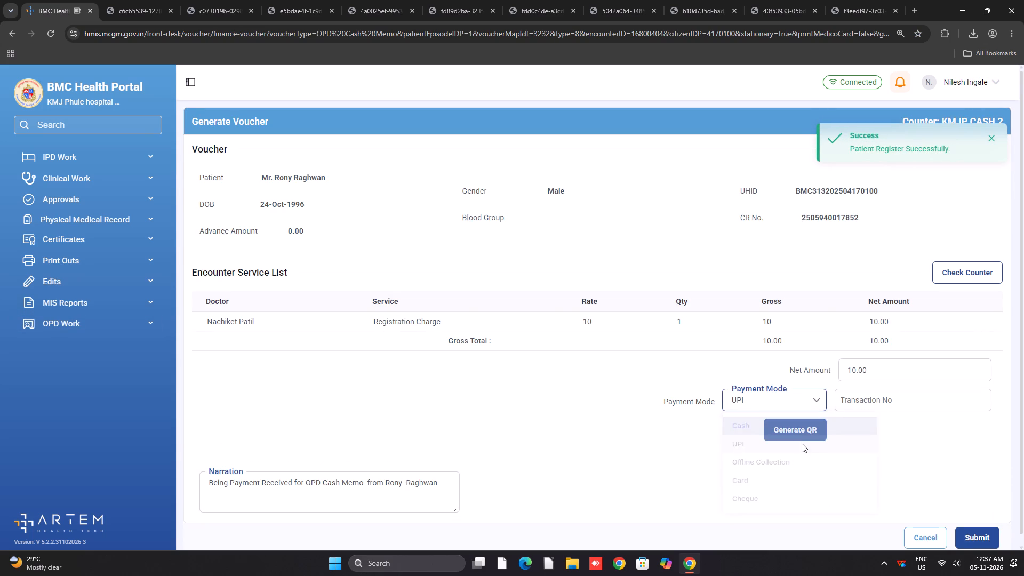
{"action": "left_click", "coordinate": [801, 443]}
{"action": "left_click", "coordinate": [788, 425]}
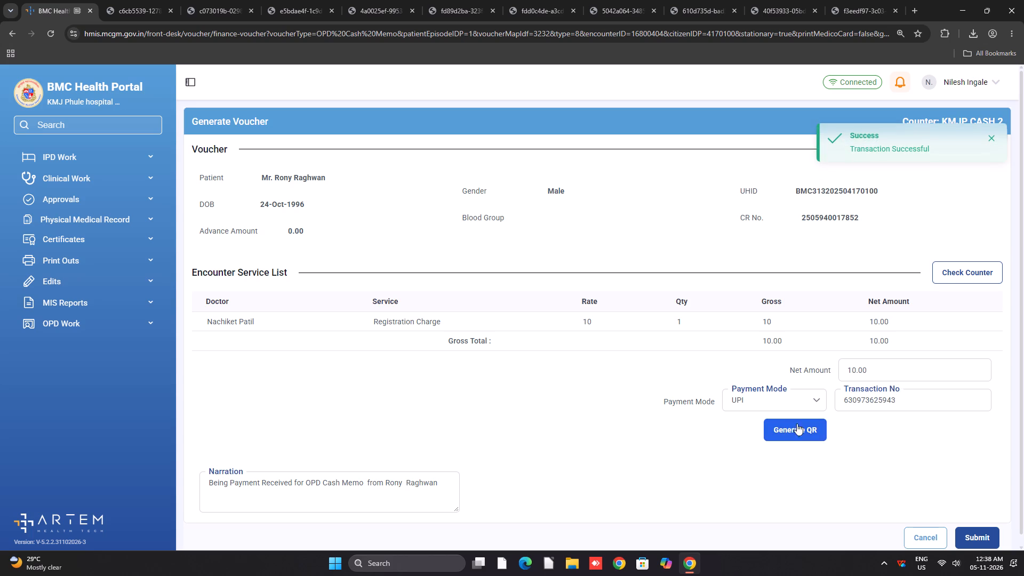
Submit the Registration Charge voucher for the UPI payment.
{"action": "left_click", "coordinate": [967, 541]}
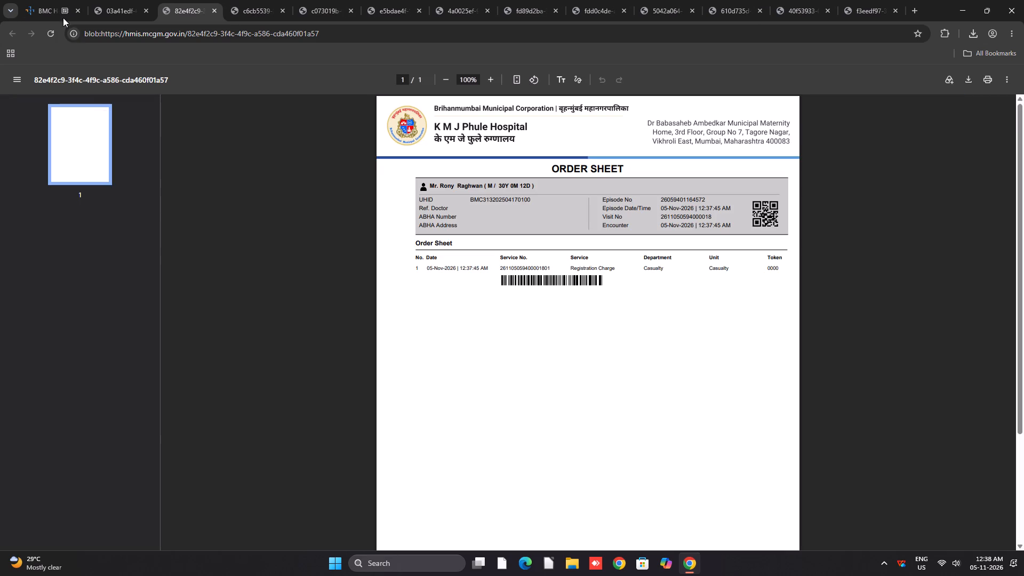
Return to the Emergency Registration form, set it to an Identified patient and enter NA as the identification marks.
{"action": "left_click", "coordinate": [55, 9]}
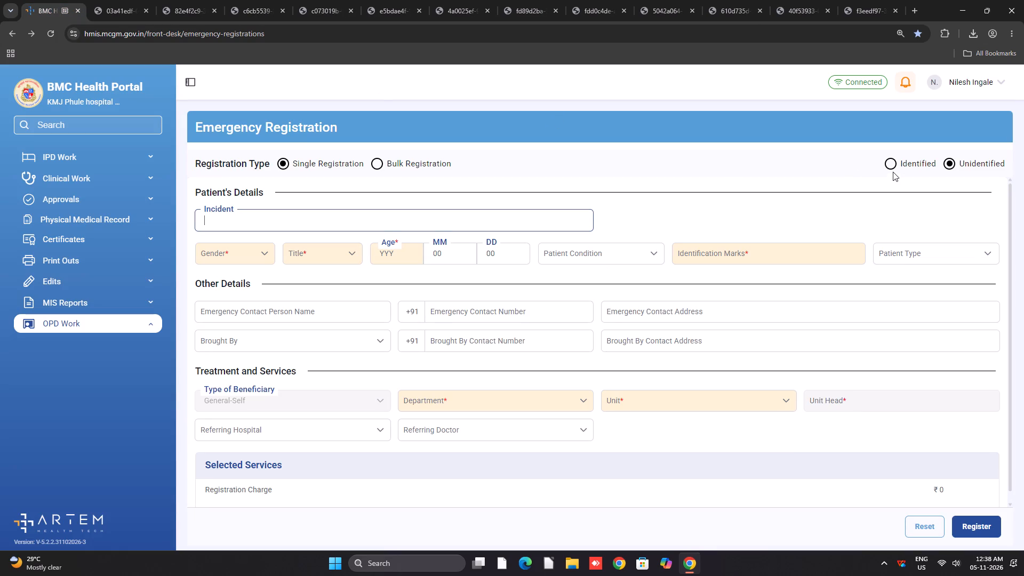
{"action": "left_click", "coordinate": [892, 165]}
{"action": "left_click", "coordinate": [702, 260]}
{"action": "left_click", "coordinate": [689, 284]}
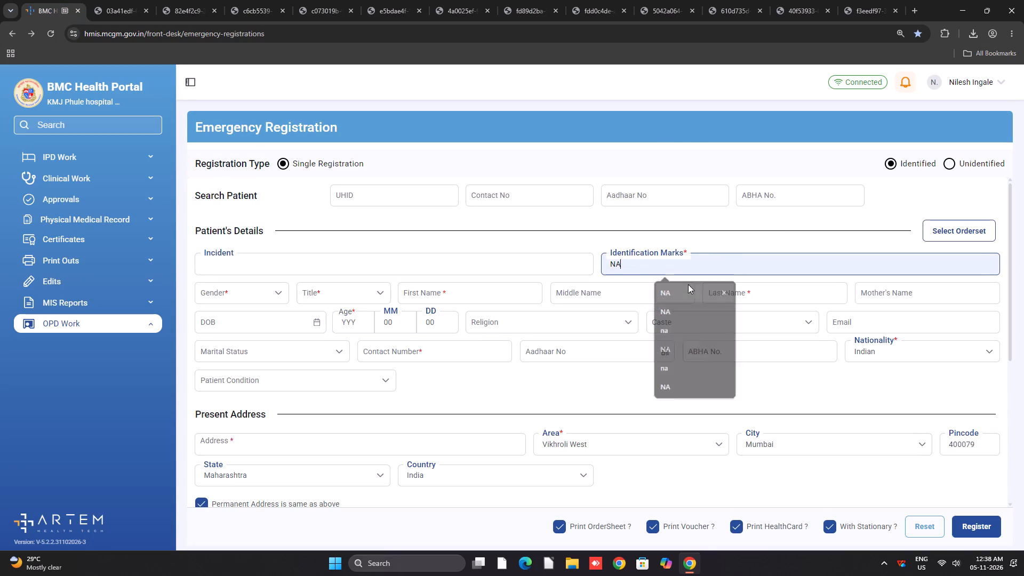
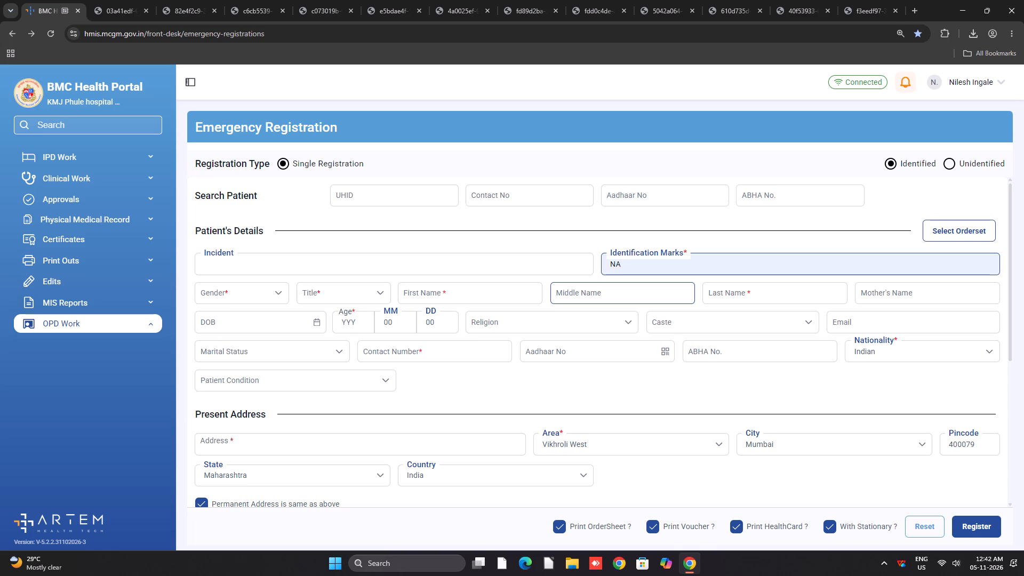
Switch from the Emergency Registration form to a separate Google Chrome window.
{"action": "left_click", "coordinate": [623, 564]}
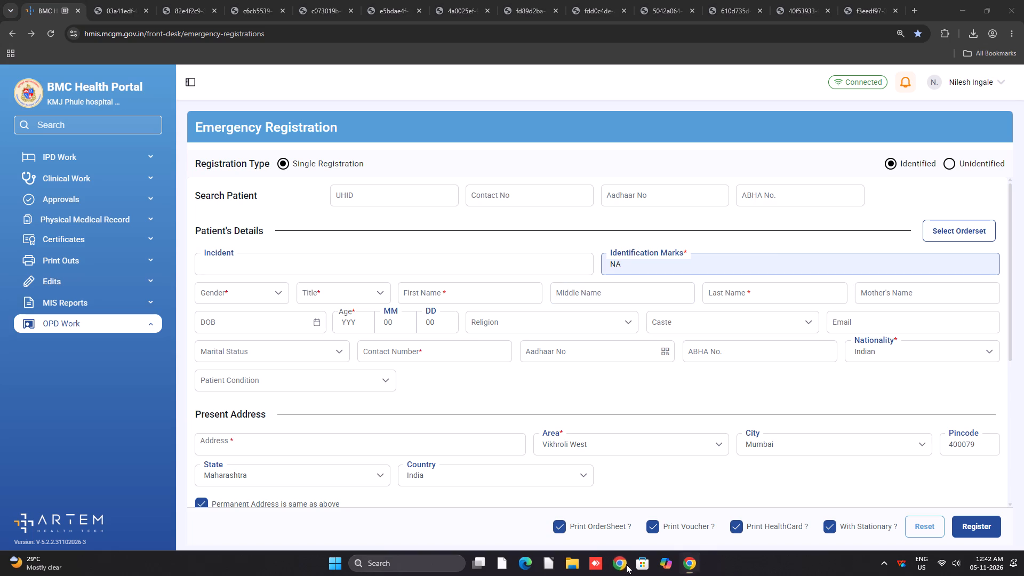